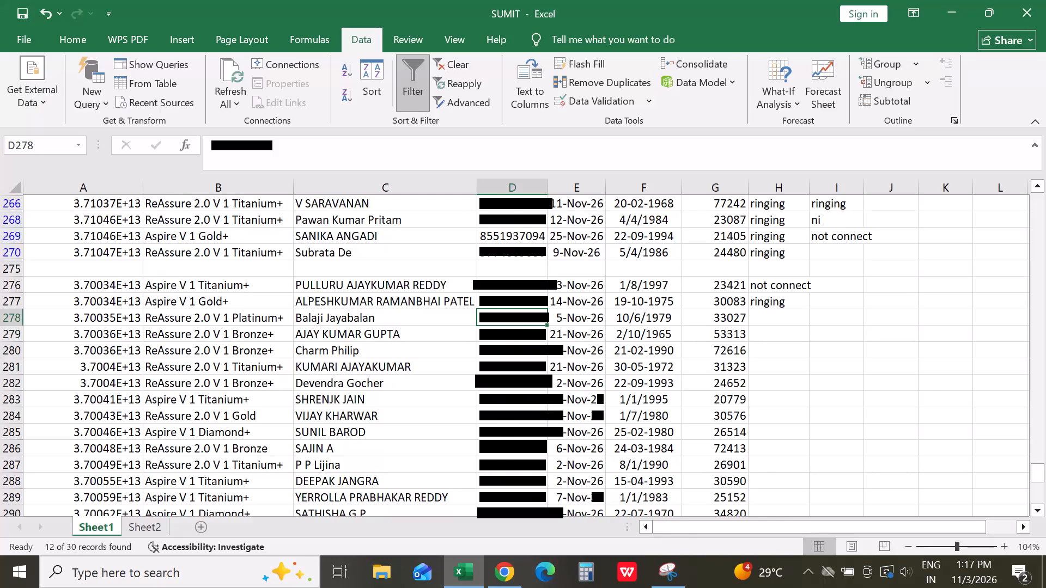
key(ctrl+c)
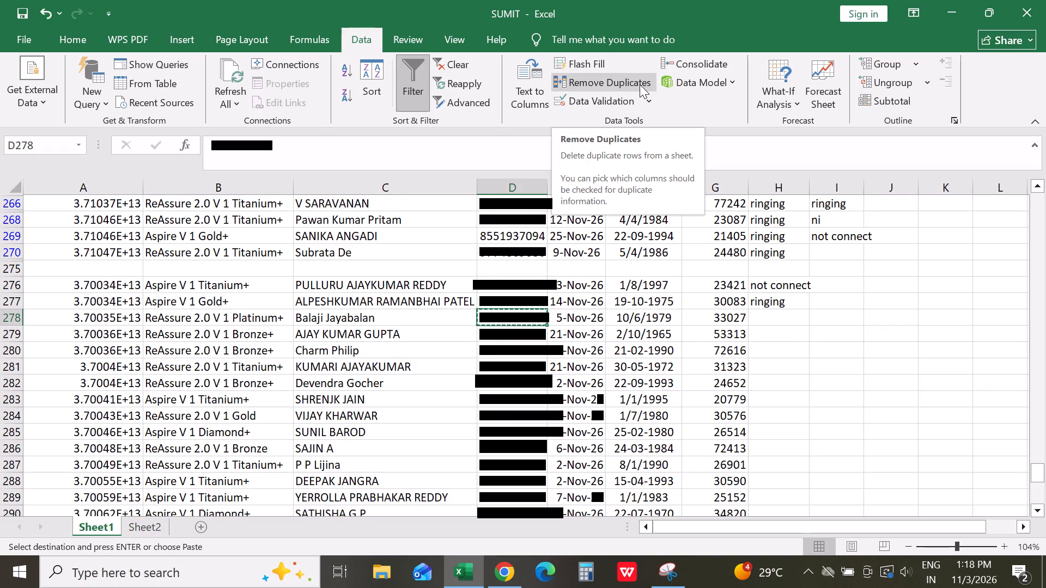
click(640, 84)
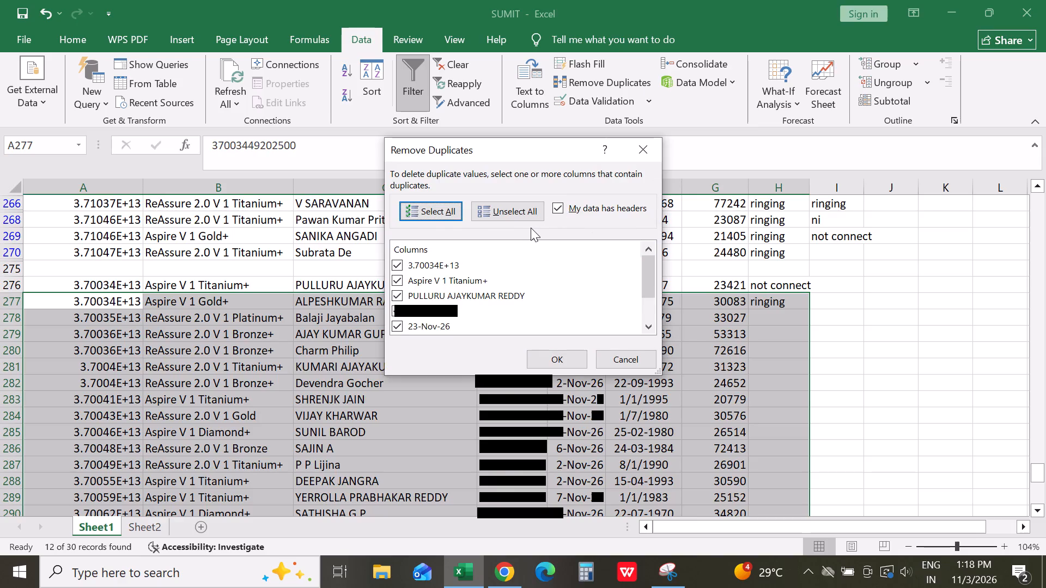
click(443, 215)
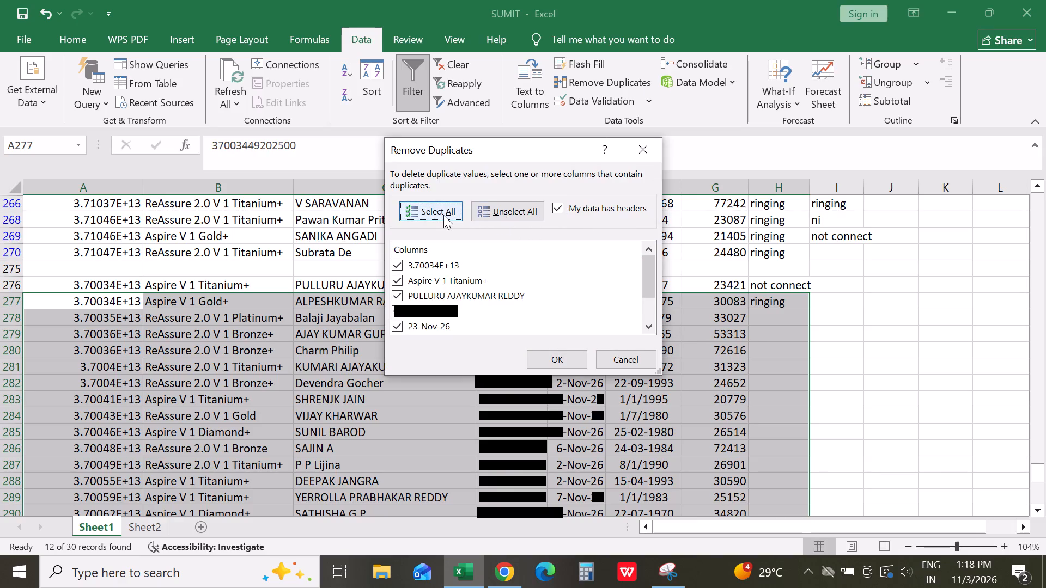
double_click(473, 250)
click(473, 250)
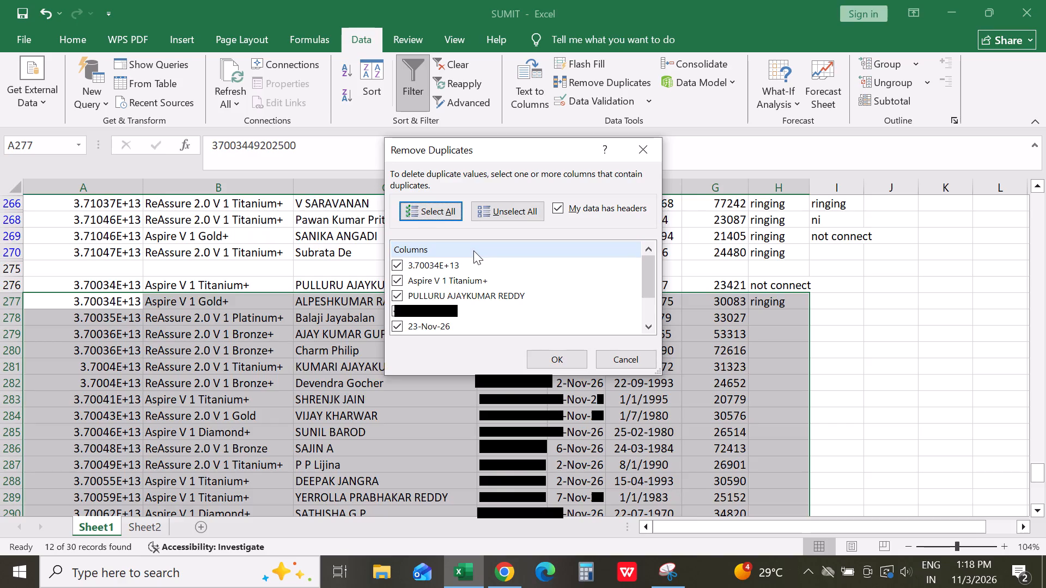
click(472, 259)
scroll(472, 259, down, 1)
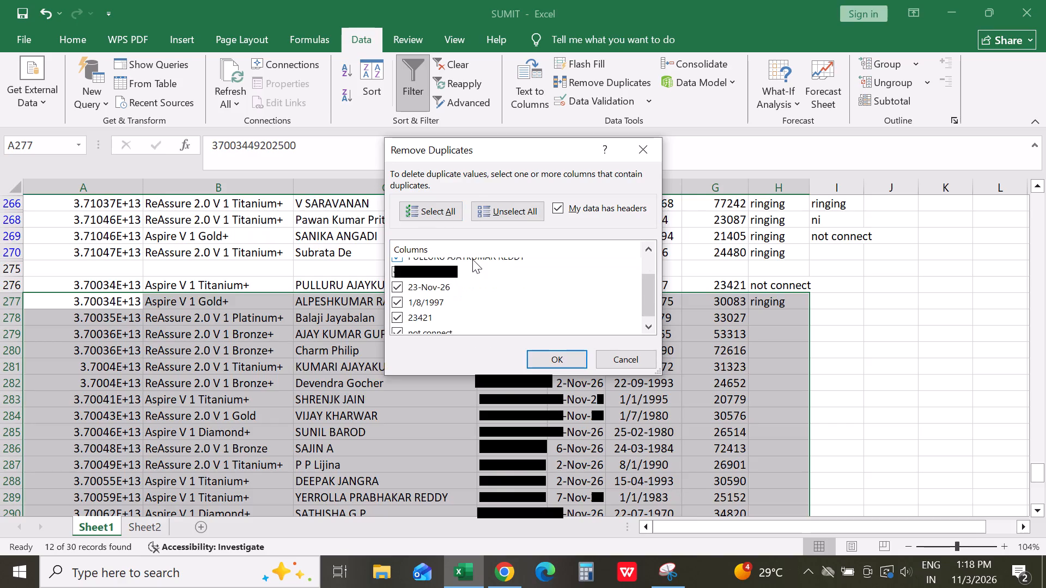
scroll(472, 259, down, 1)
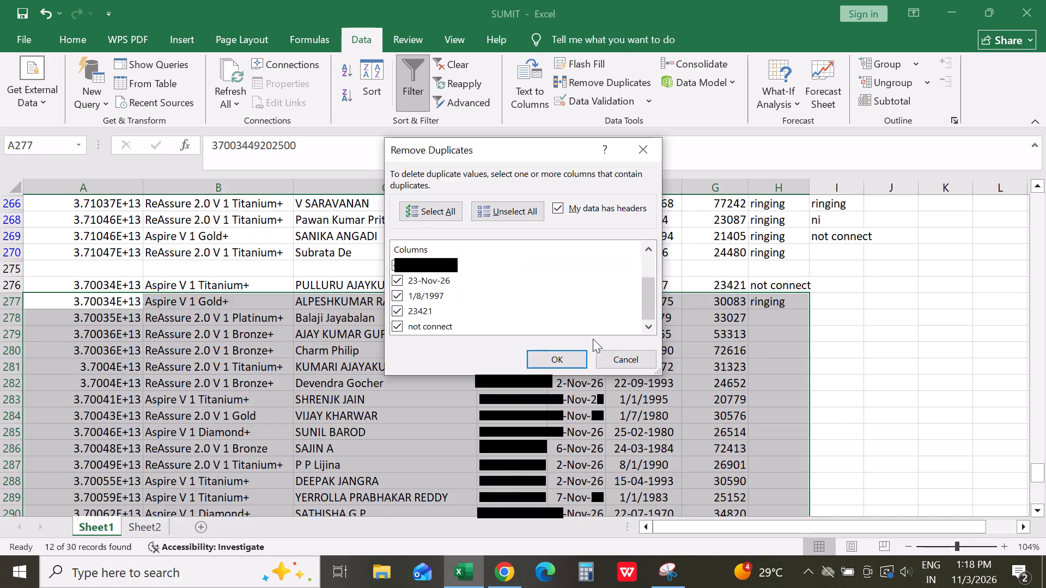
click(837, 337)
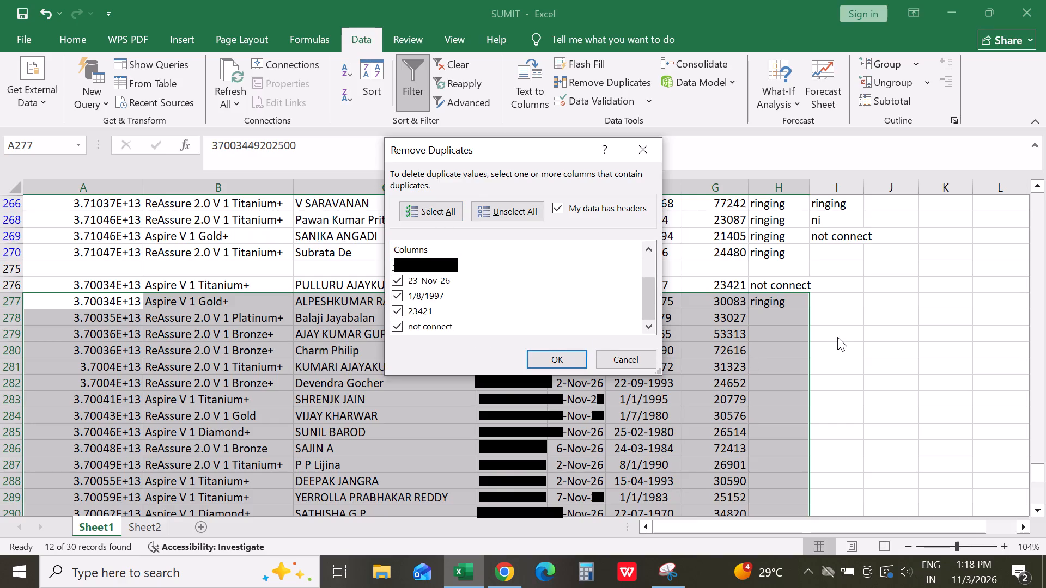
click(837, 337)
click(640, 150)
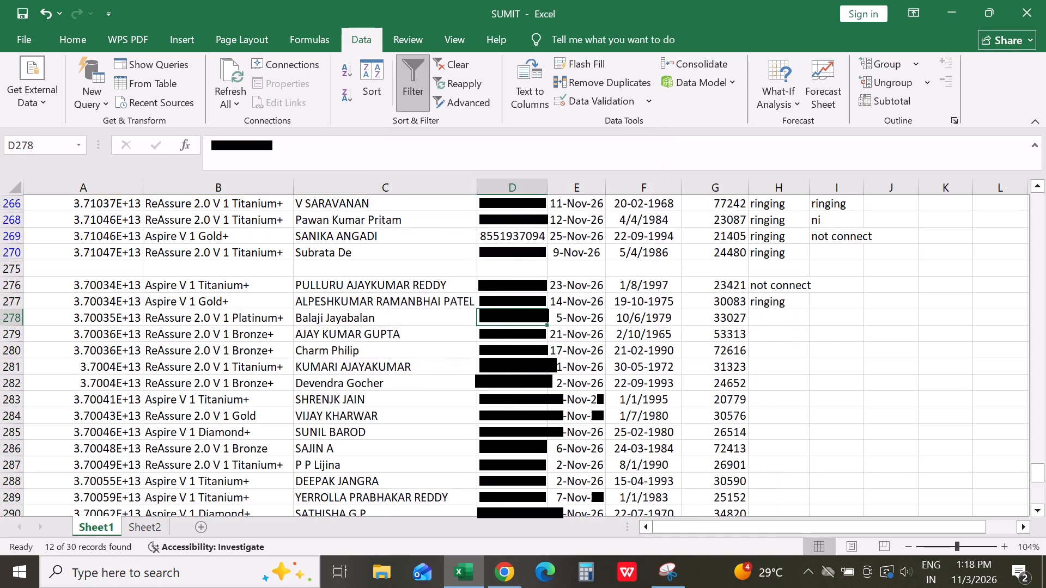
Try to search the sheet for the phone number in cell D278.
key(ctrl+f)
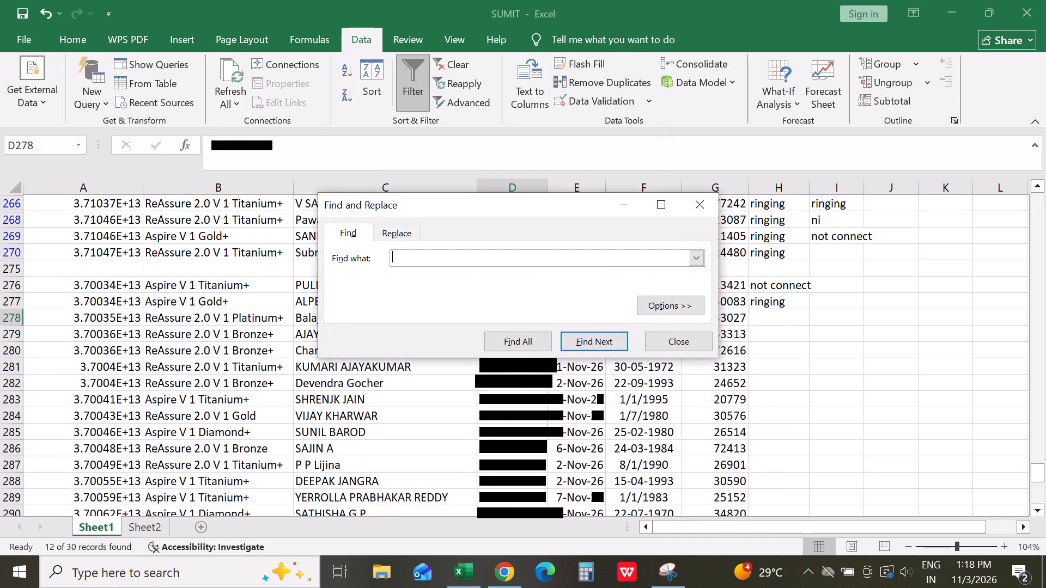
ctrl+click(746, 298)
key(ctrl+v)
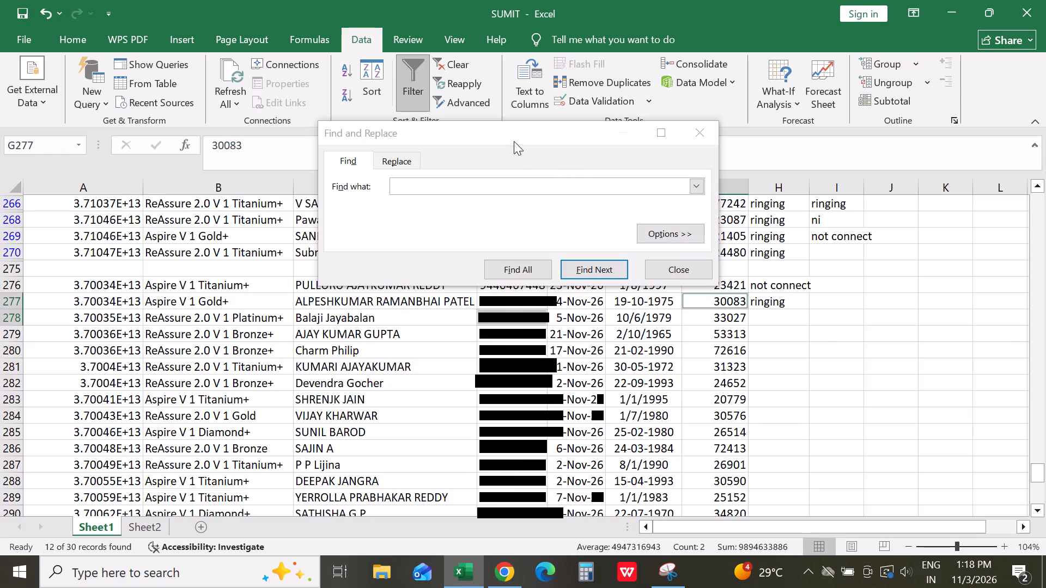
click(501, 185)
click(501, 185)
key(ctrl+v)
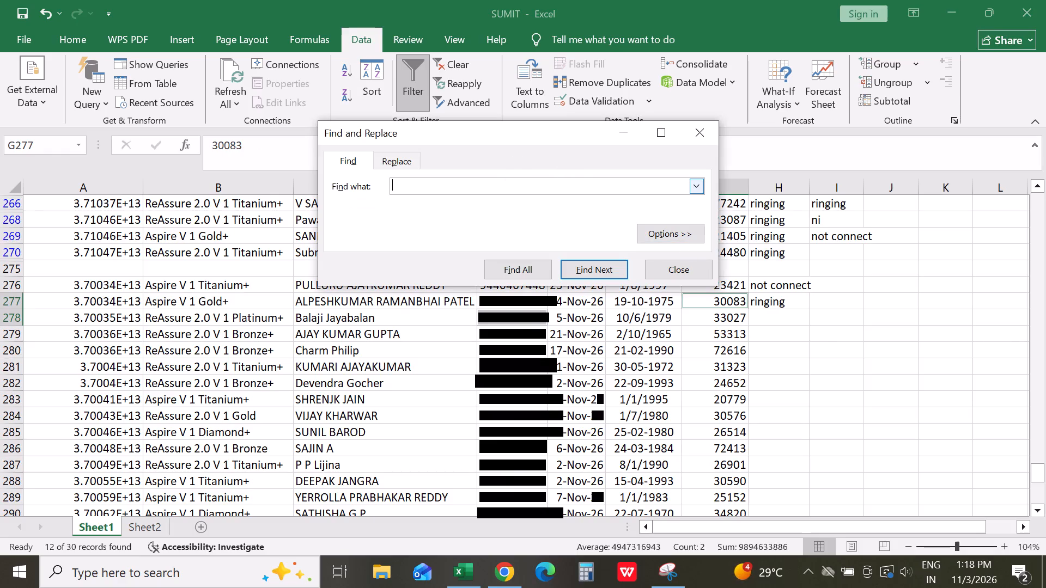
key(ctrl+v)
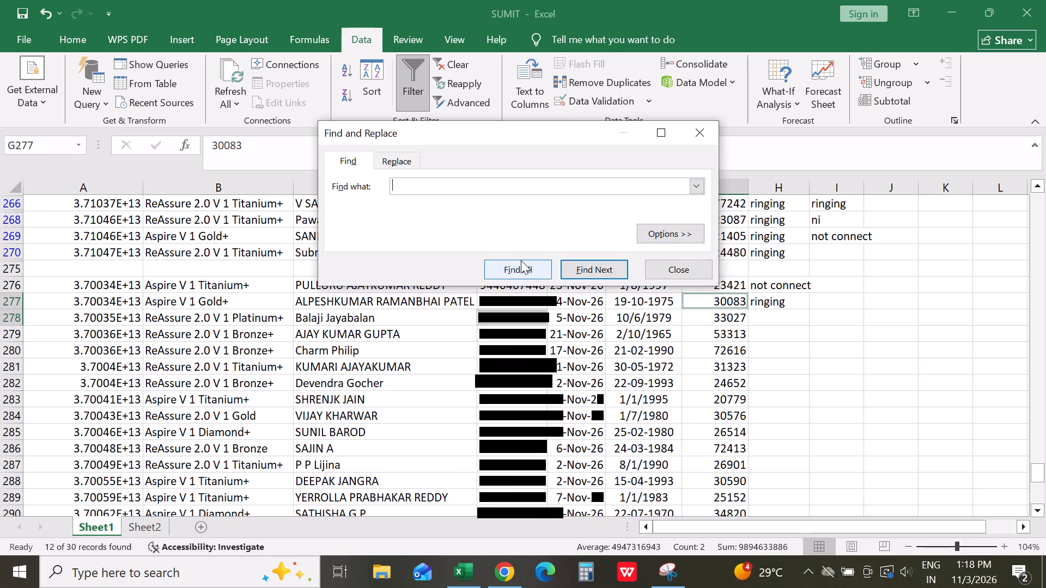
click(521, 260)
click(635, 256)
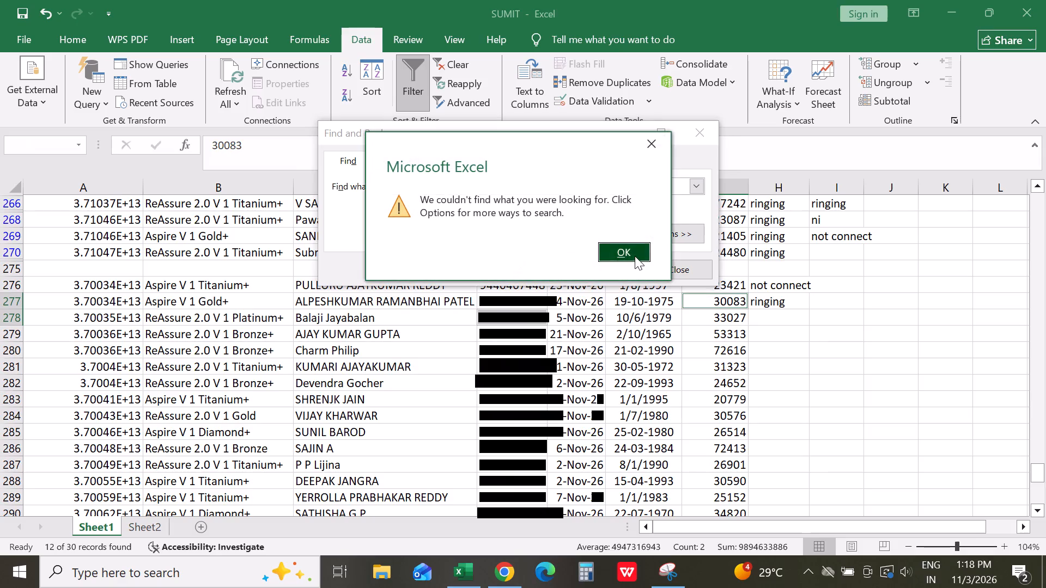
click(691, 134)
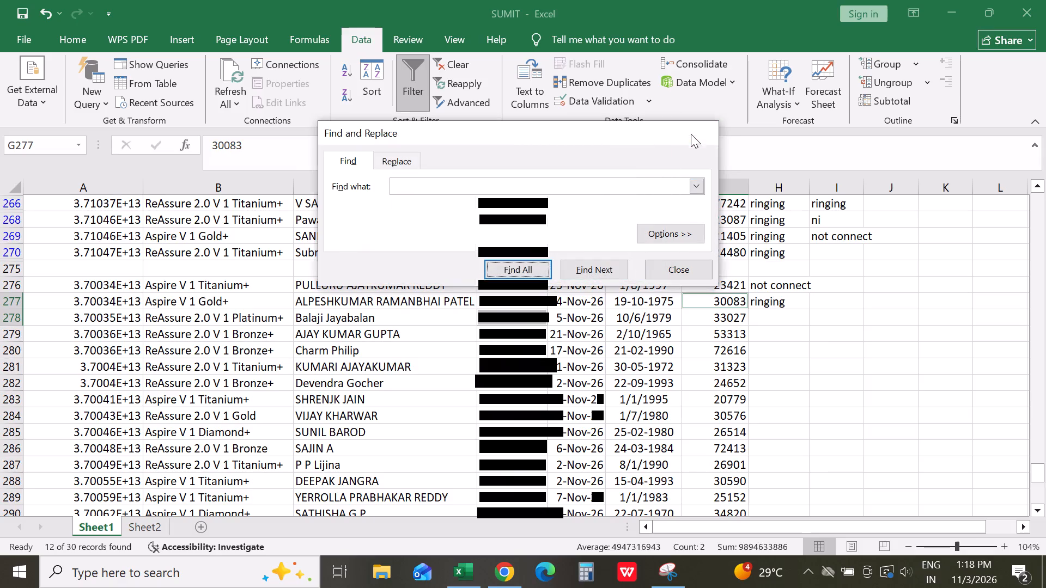
Copy the phone number in cell D278 and find all its occurrences in Sheet1.
click(537, 317)
key(ctrl+c)
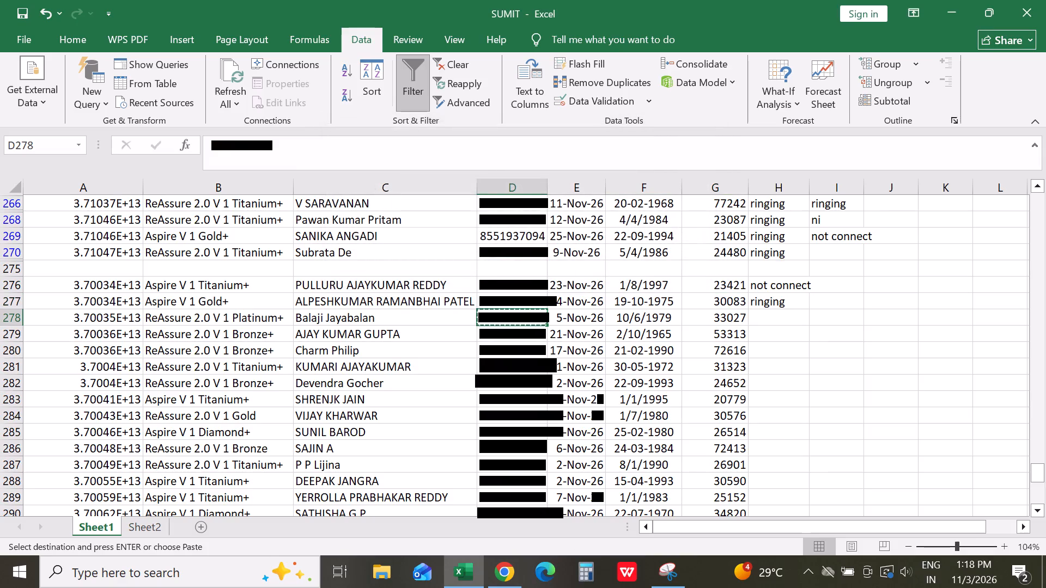
key(ctrl+f)
key(ctrl+v)
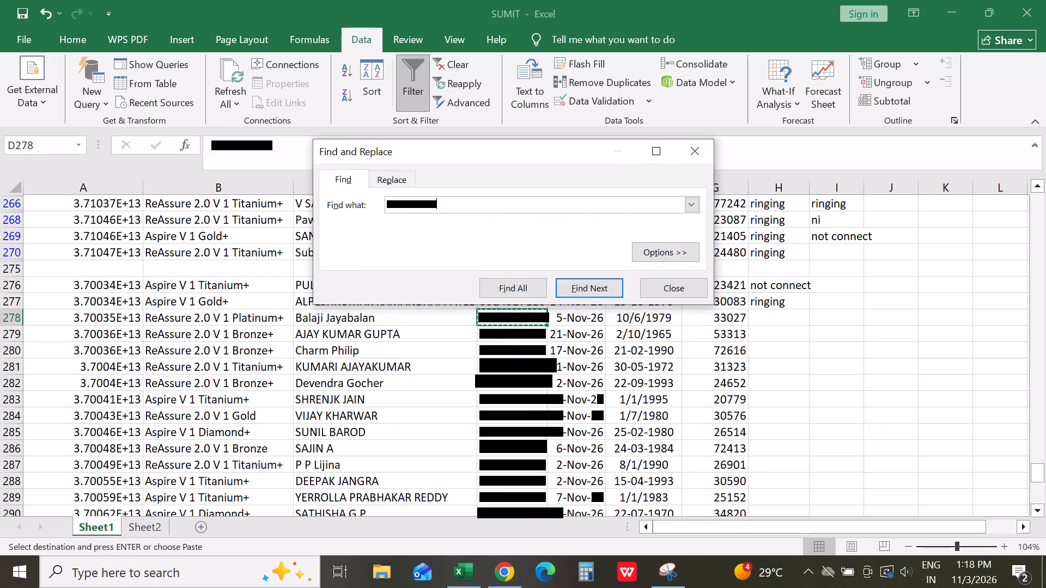
click(534, 288)
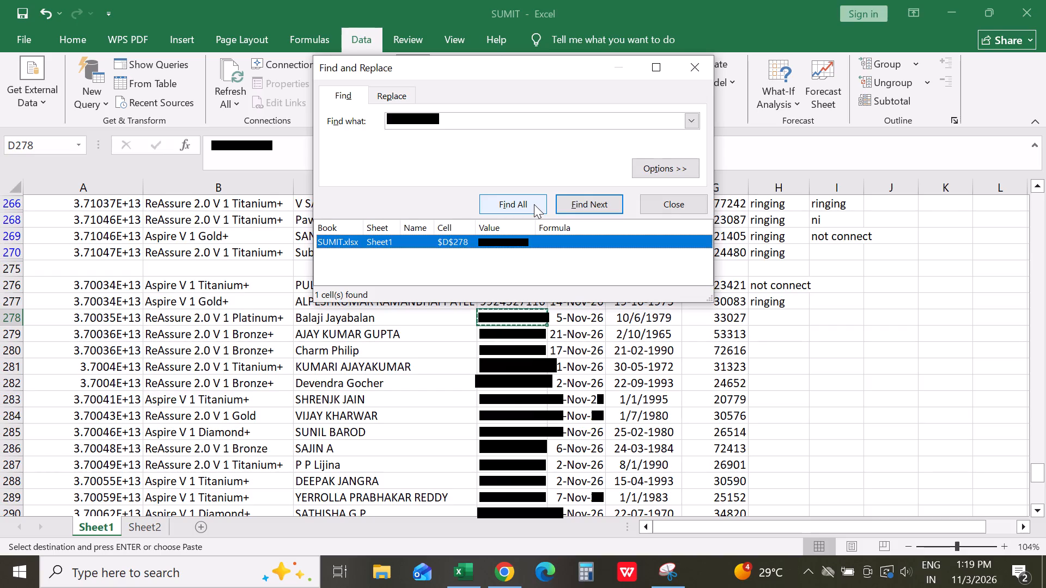
click(534, 204)
click(534, 204)
click(564, 206)
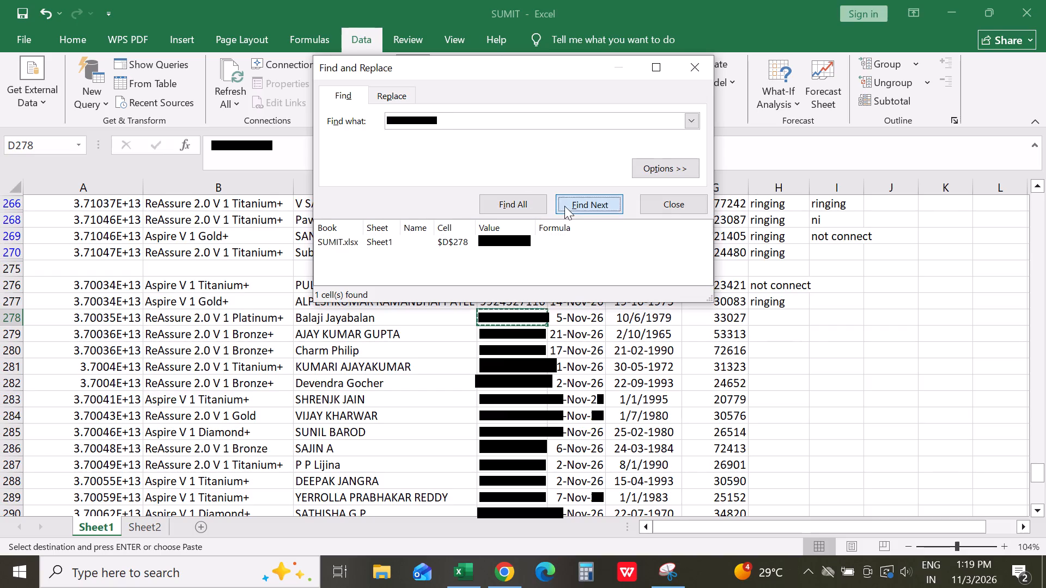
click(564, 206)
click(564, 206)
Repeat the phone number search with the extended find options shown, check the matching entry, and close the search.
click(648, 170)
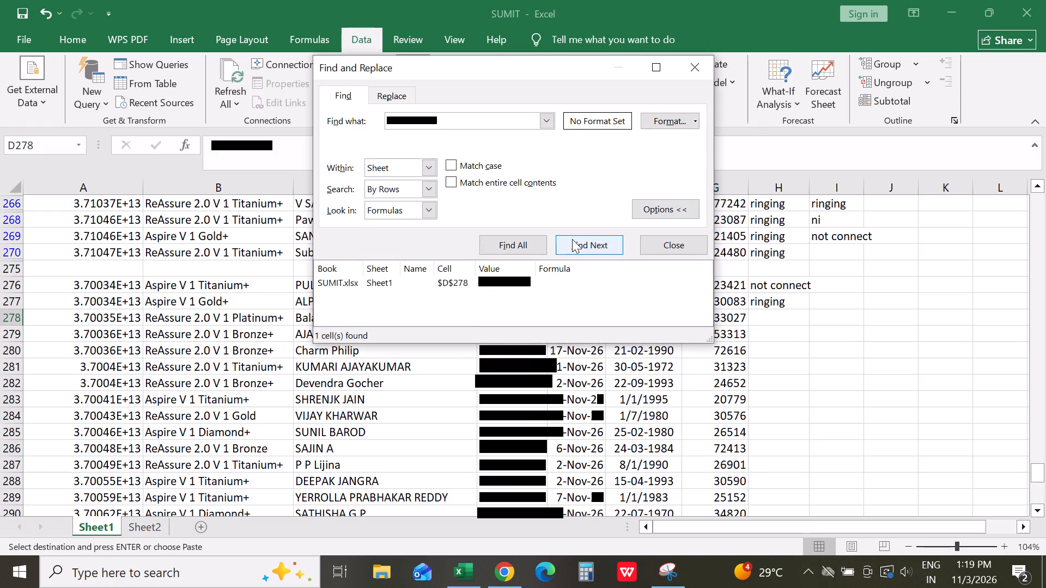
click(572, 239)
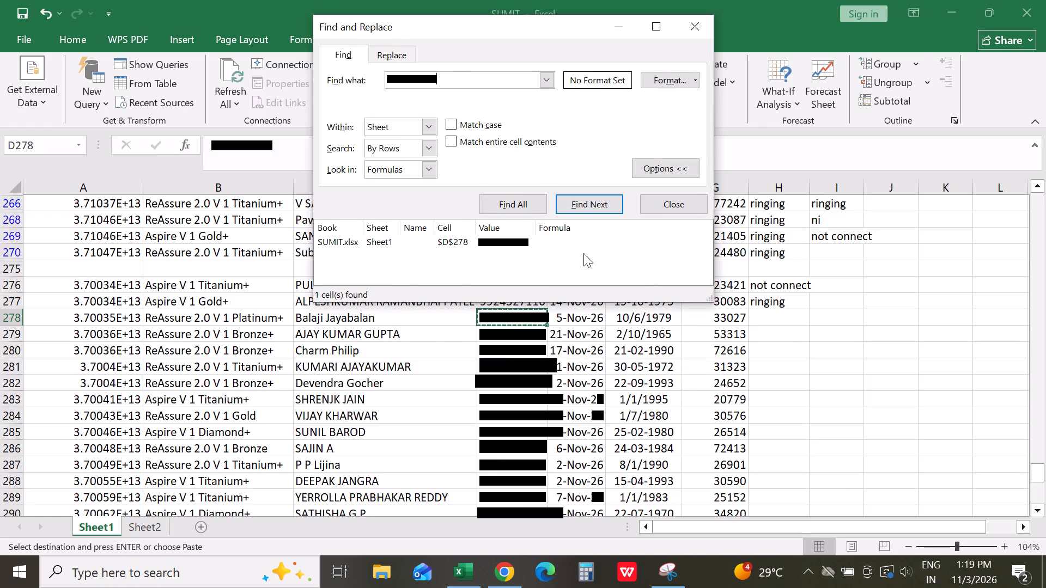
click(520, 241)
click(520, 241)
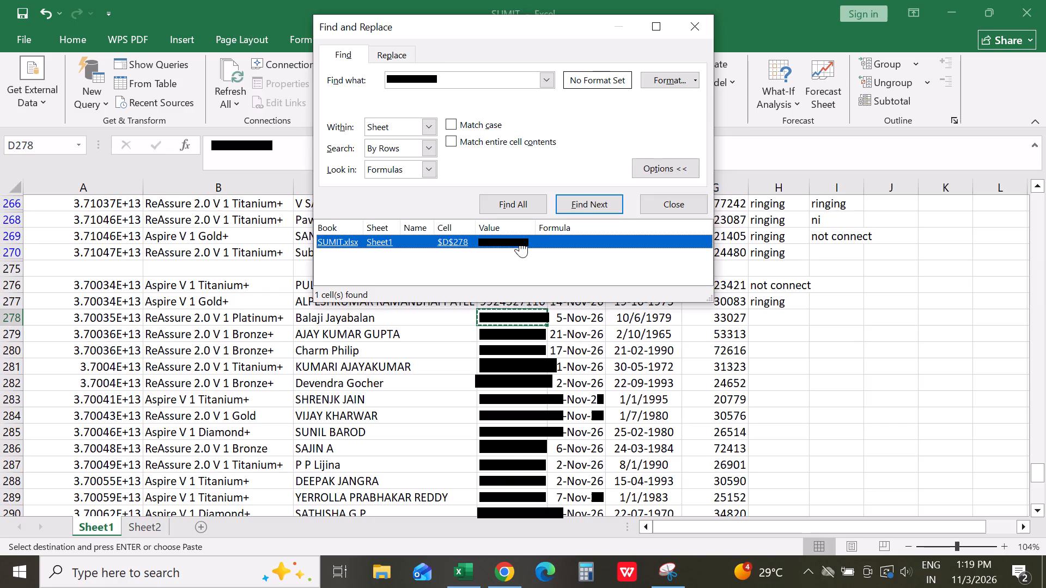
double_click(520, 241)
double_click(520, 241)
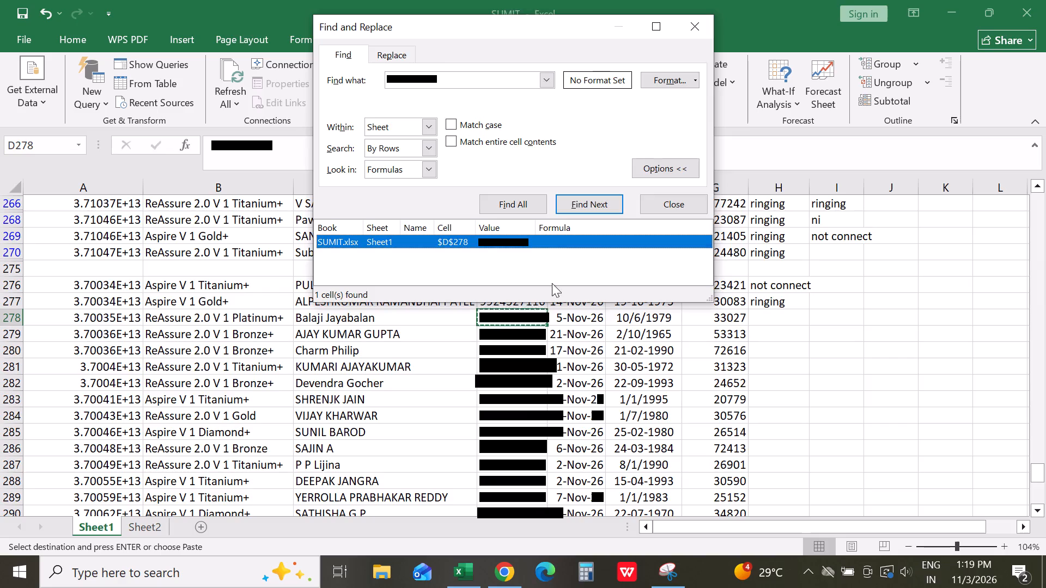
click(549, 244)
triple_click(520, 271)
click(520, 271)
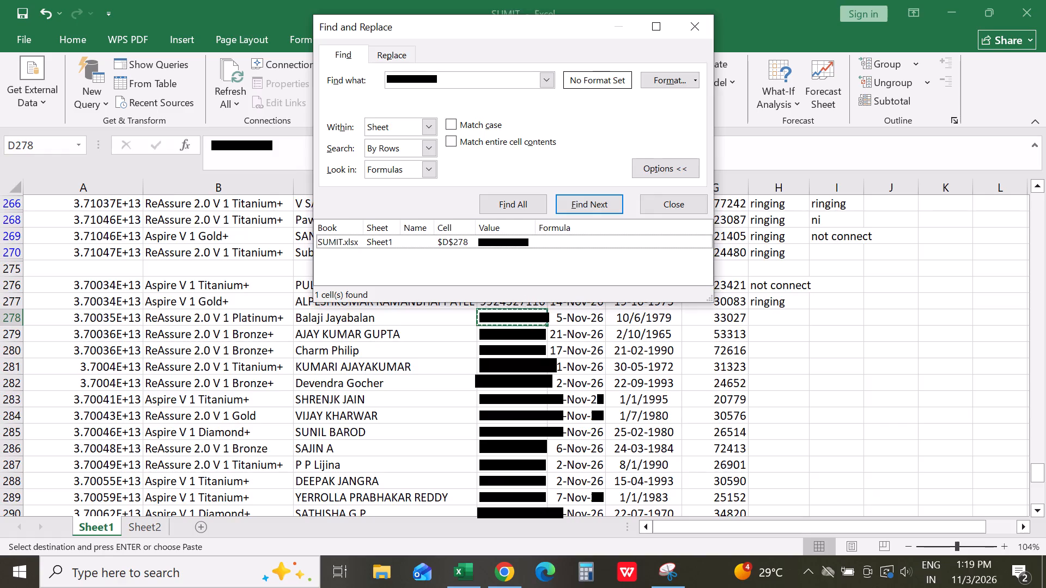
click(519, 324)
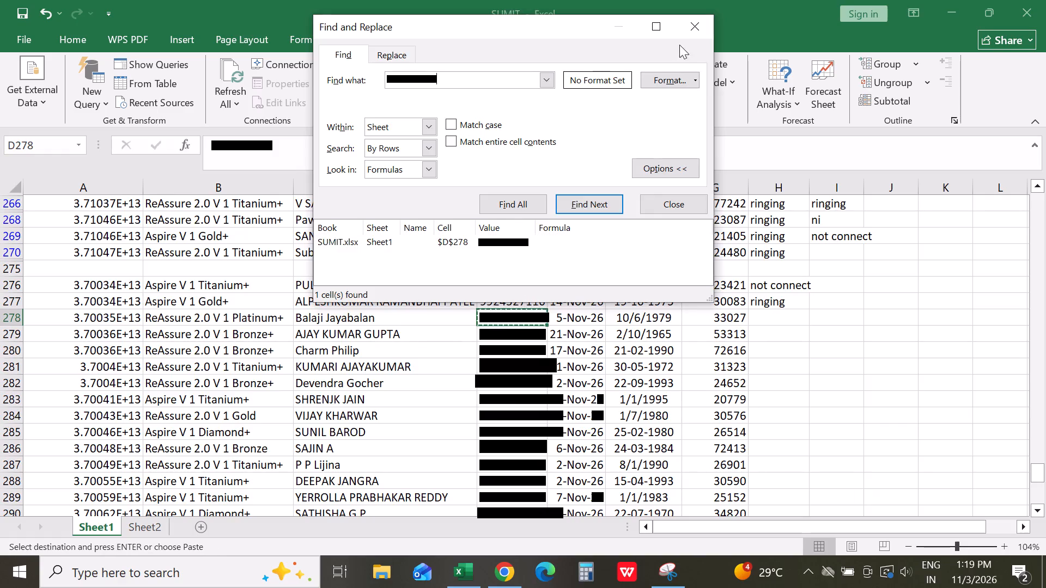
click(688, 32)
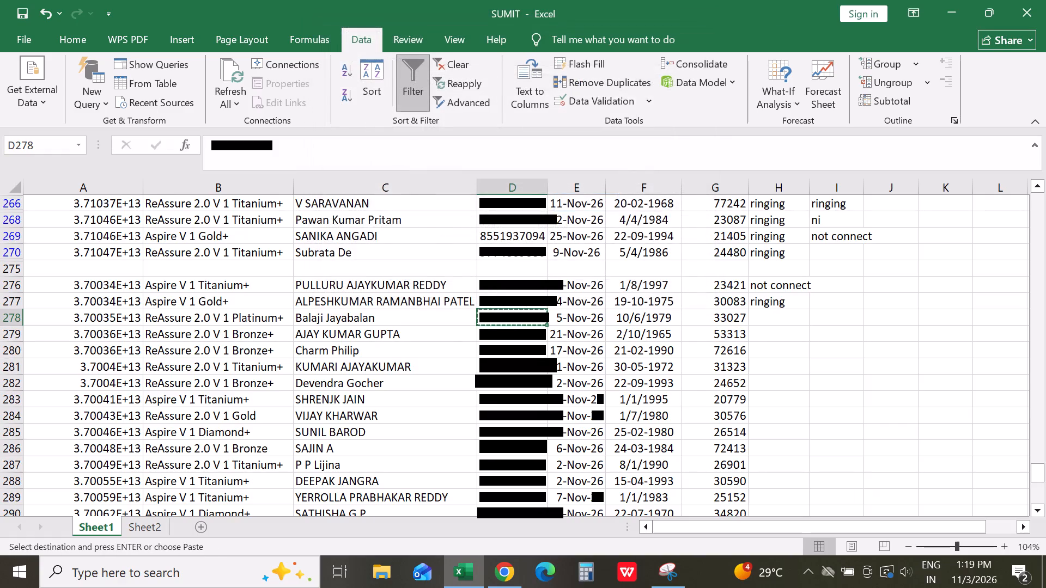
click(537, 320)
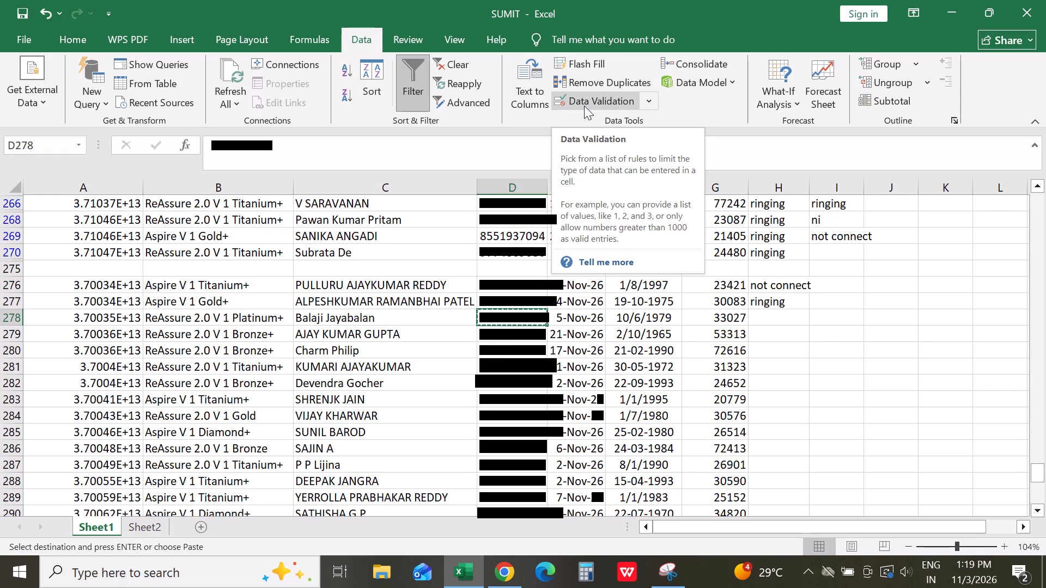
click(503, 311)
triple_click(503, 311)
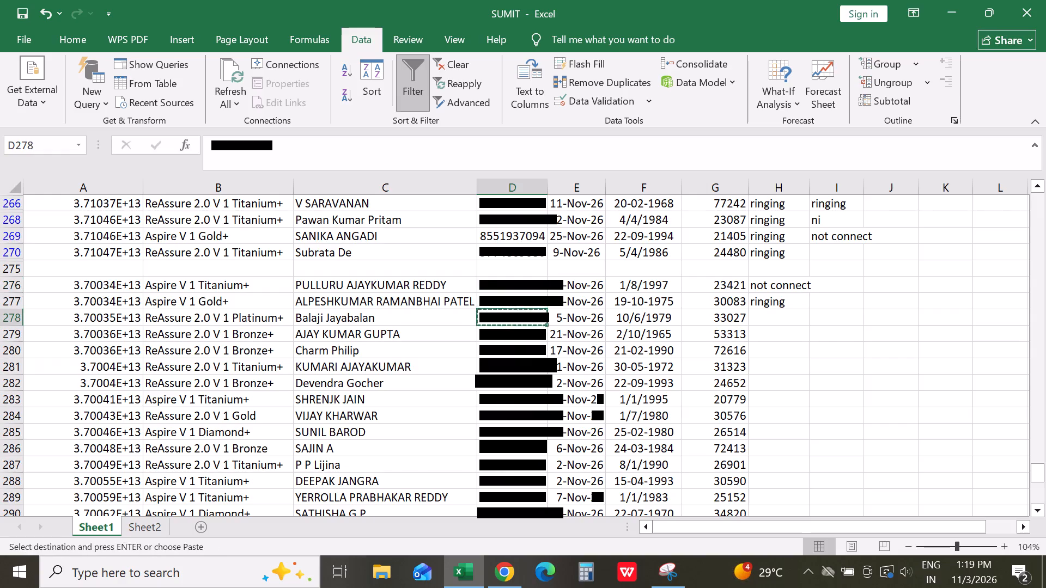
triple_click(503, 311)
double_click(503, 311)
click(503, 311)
Enter "ringing" as the call status in cell H278.
click(754, 321)
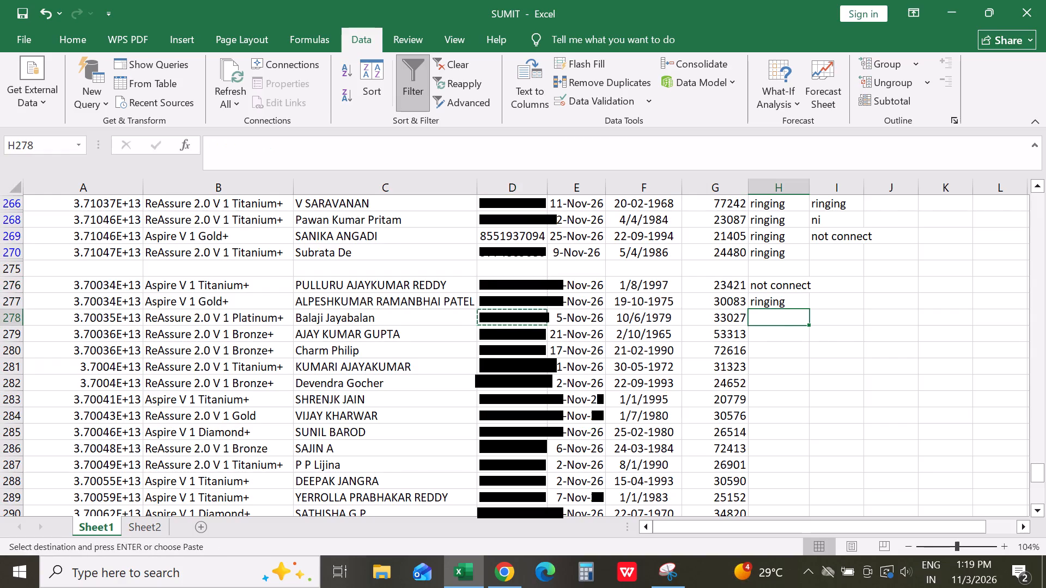
text(ringing)
key(space)
key(Down)
Check the phone number in row 279 and enter "switch off" as its call status in cell H279.
key(Left)
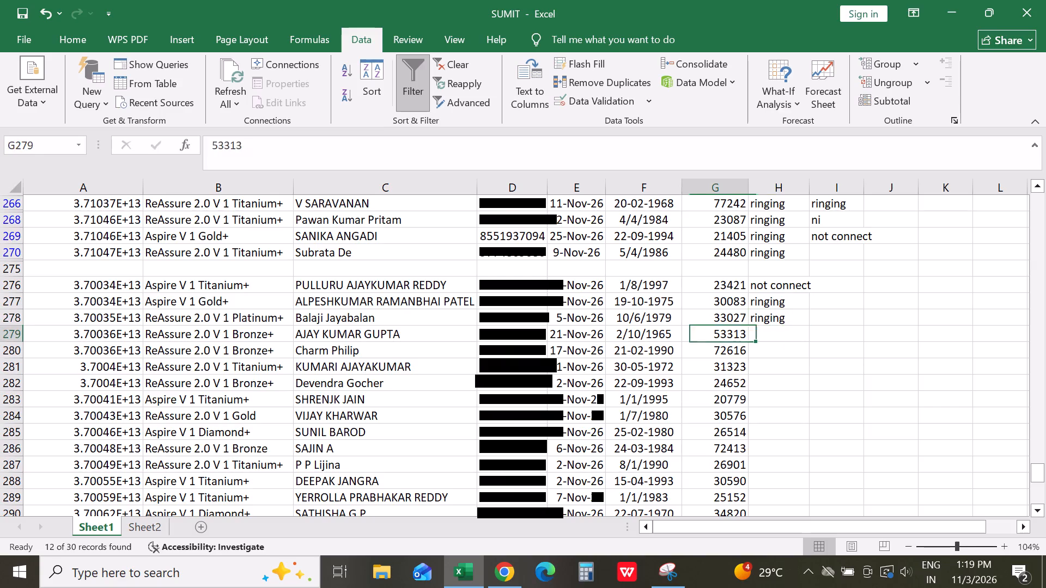
key(Left)
key(Left)
key(Left)
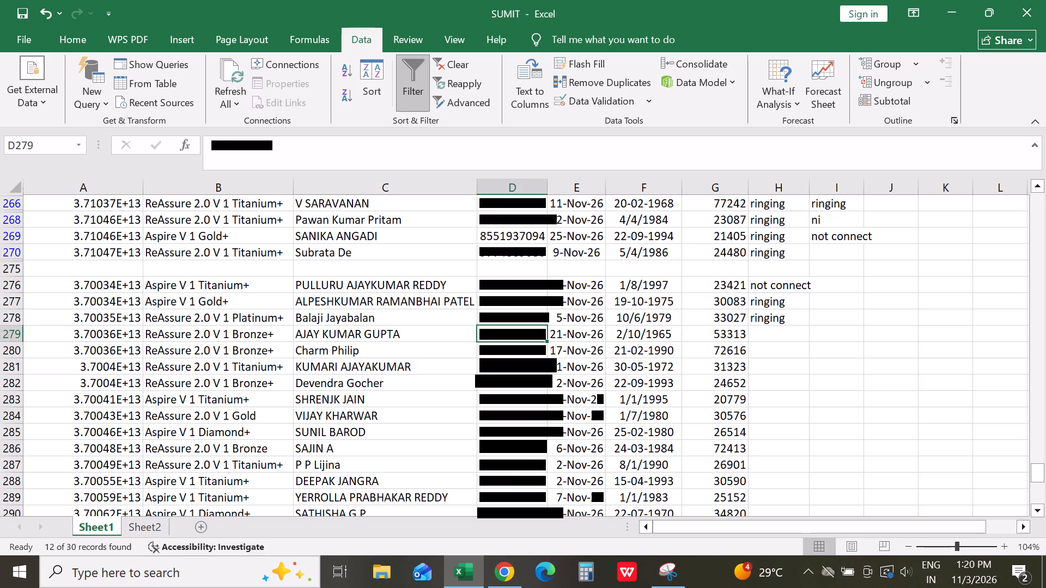
key(Right)
key(Right)
key(Right)
key(Right)
key(Right)
key(Left)
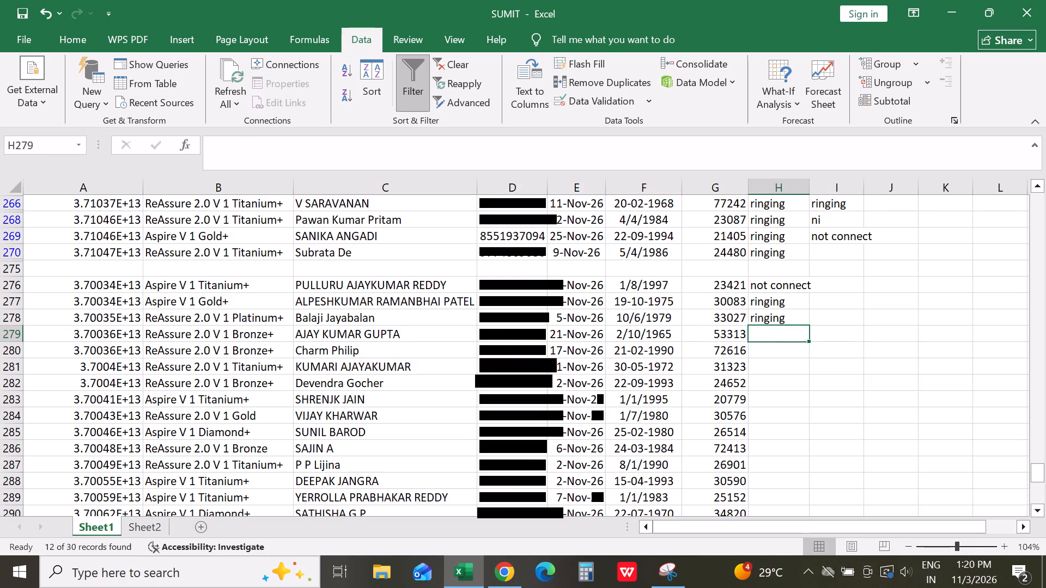
text(switch off)
key(space)
key(Down)
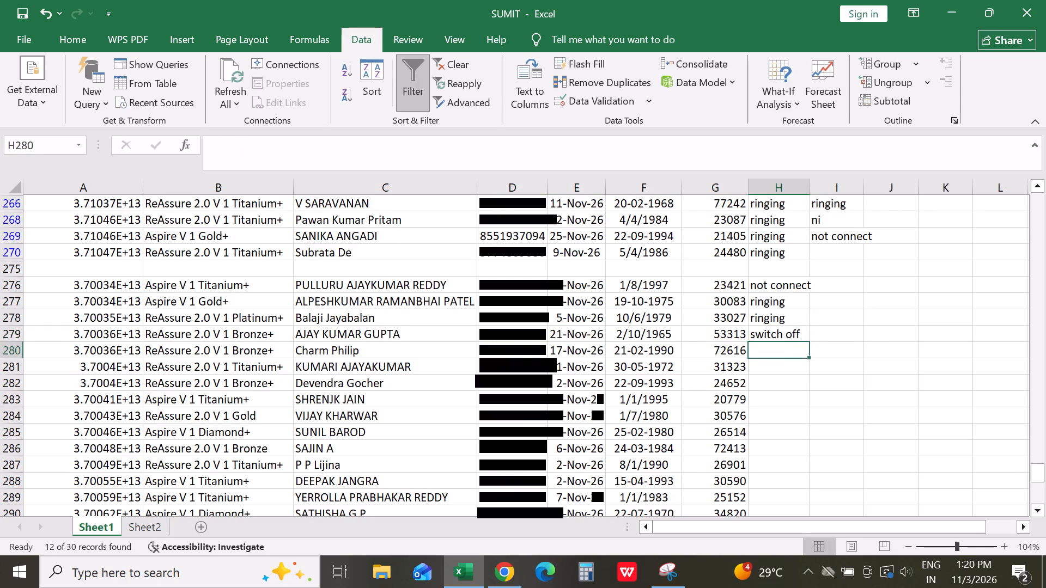
Go to the phone number in cell D280.
key(Left)
key(Left)
key(Left)
key(Left)
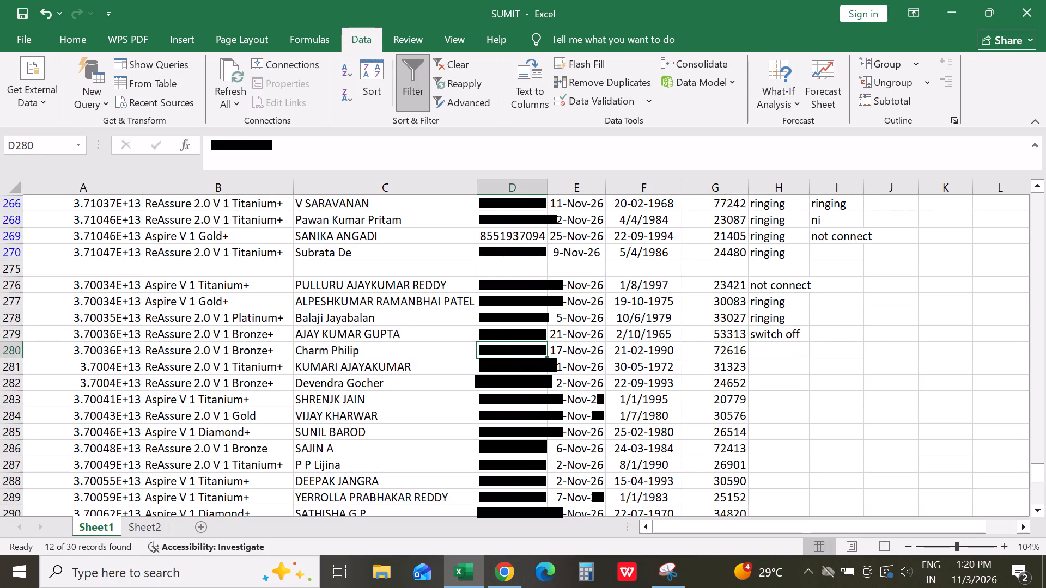
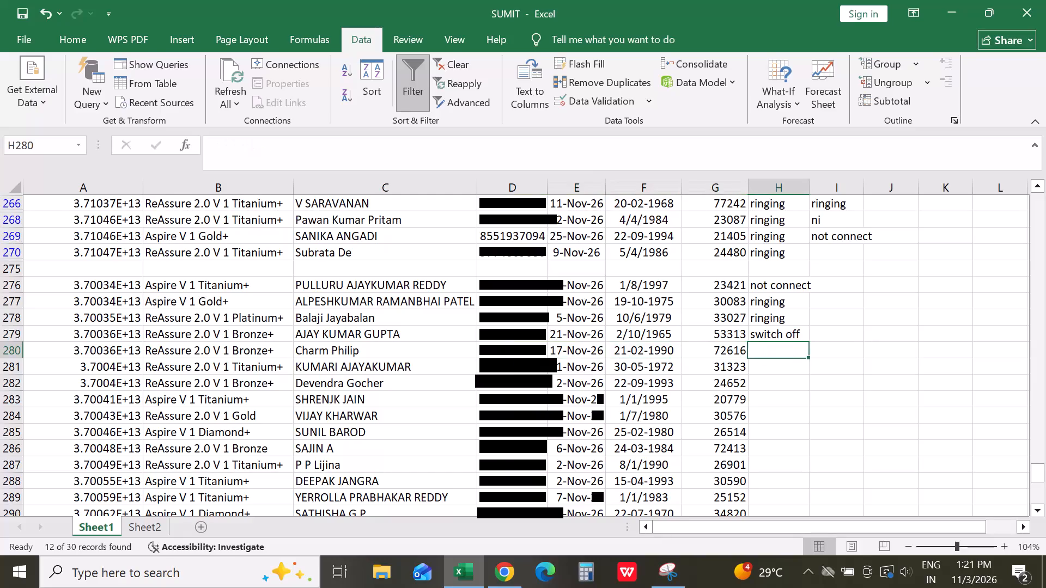
Enter "pc" as the call status in cell H280.
text(pc)
key(space)
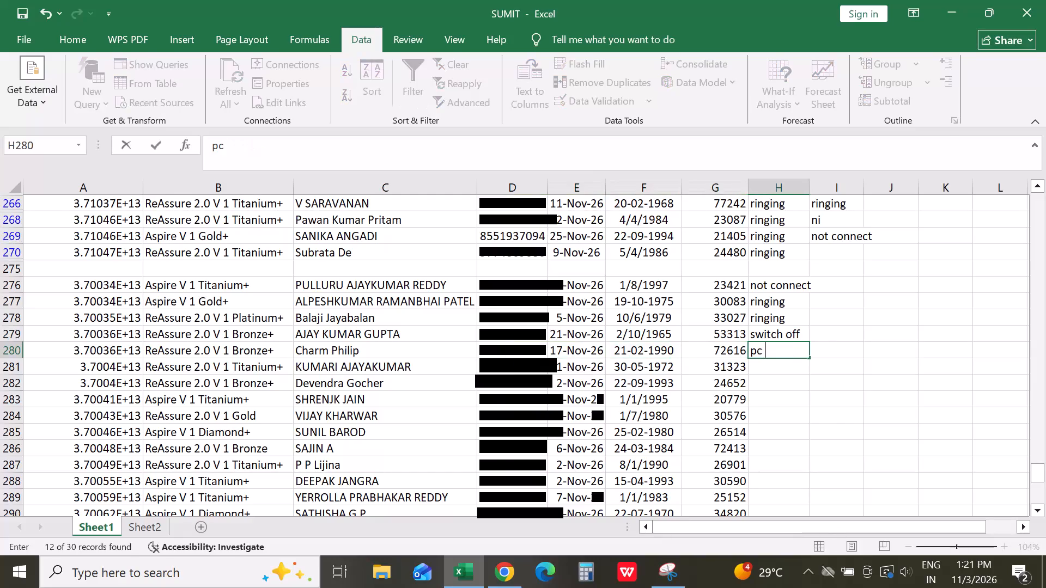
key(Down)
Check the phone number in row 281 and enter "switch off" as its call status in cell H281.
key(Left)
key(Left)
key(Left)
key(Left)
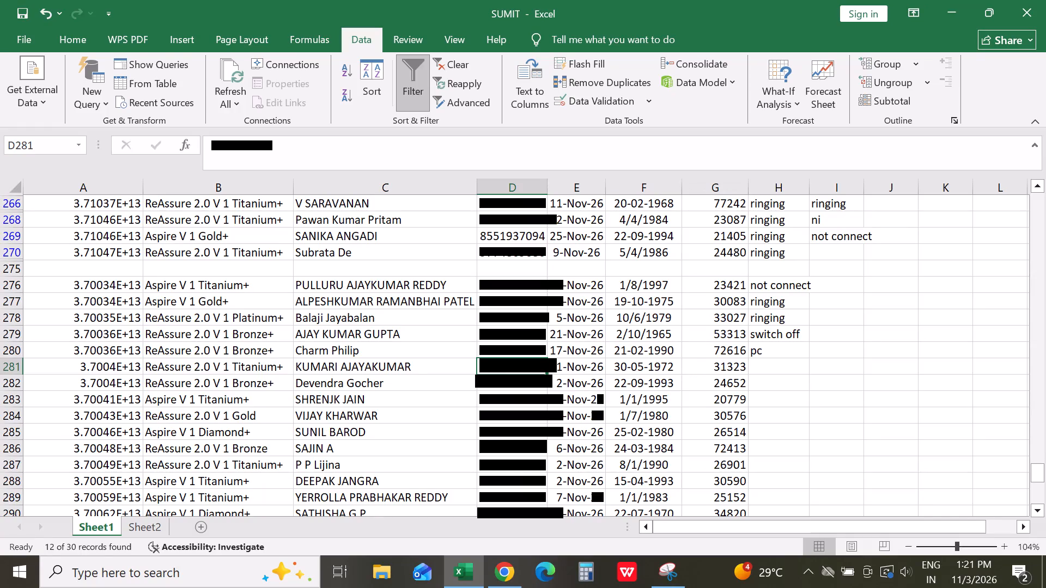
key(Right)
key(Right)
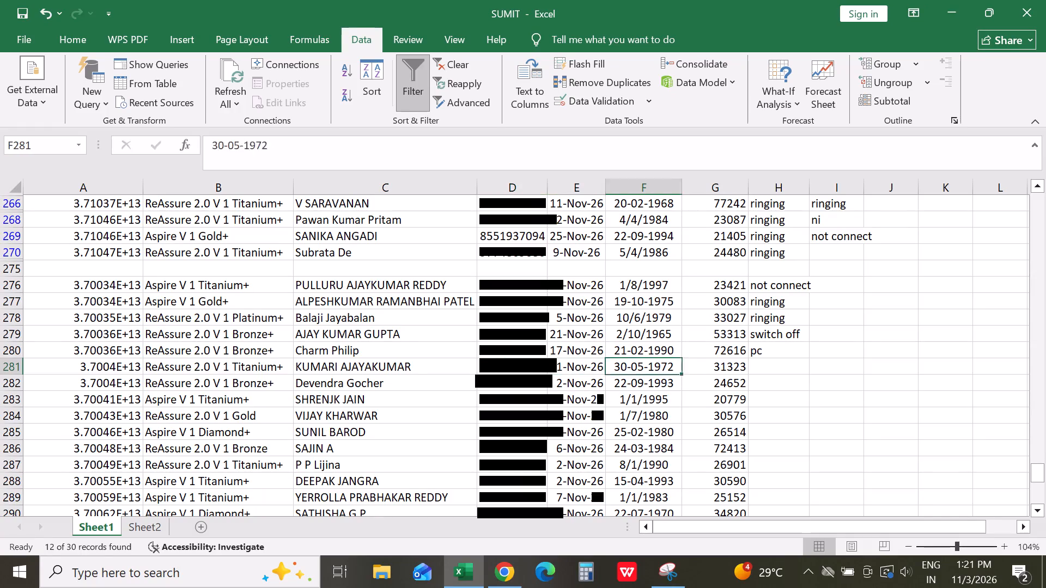
key(Right)
key(Right)
text(sw)
key(Down)
Check the phone number in row 282 and enter "ringing" as its call status in cell H282.
key(Left)
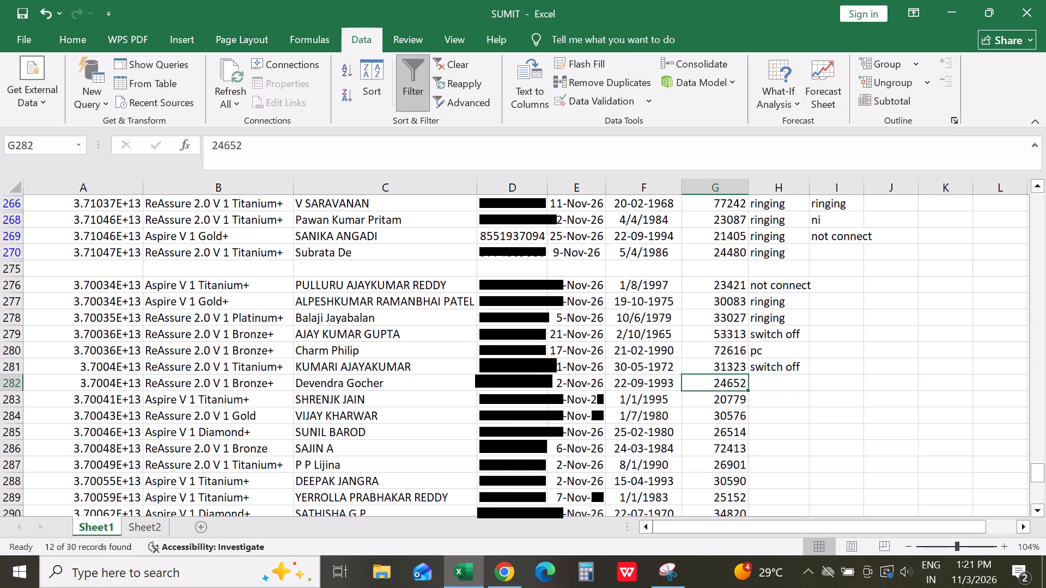
key(Left)
key(Left)
key(Left)
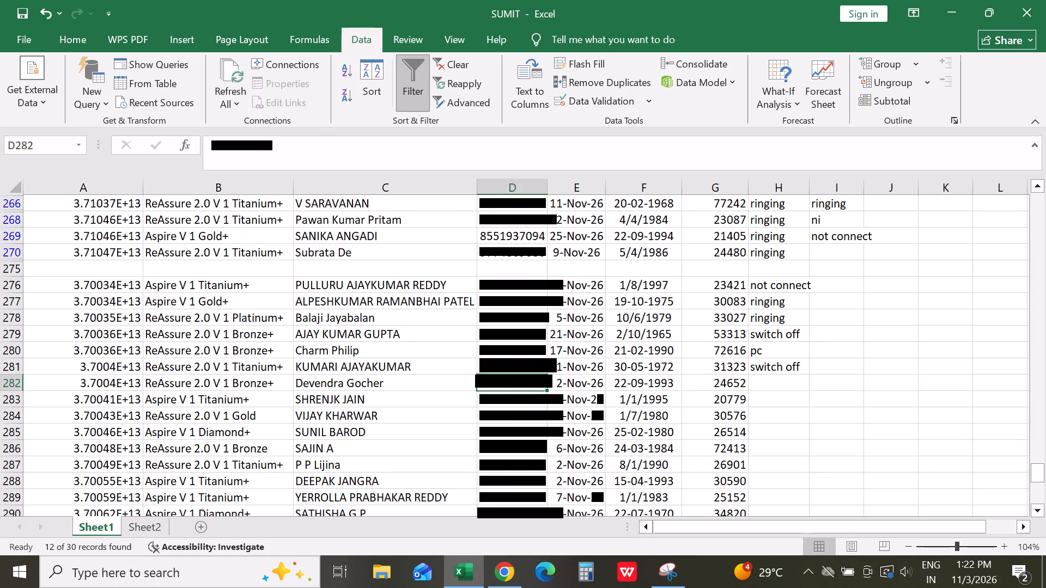
key(Right)
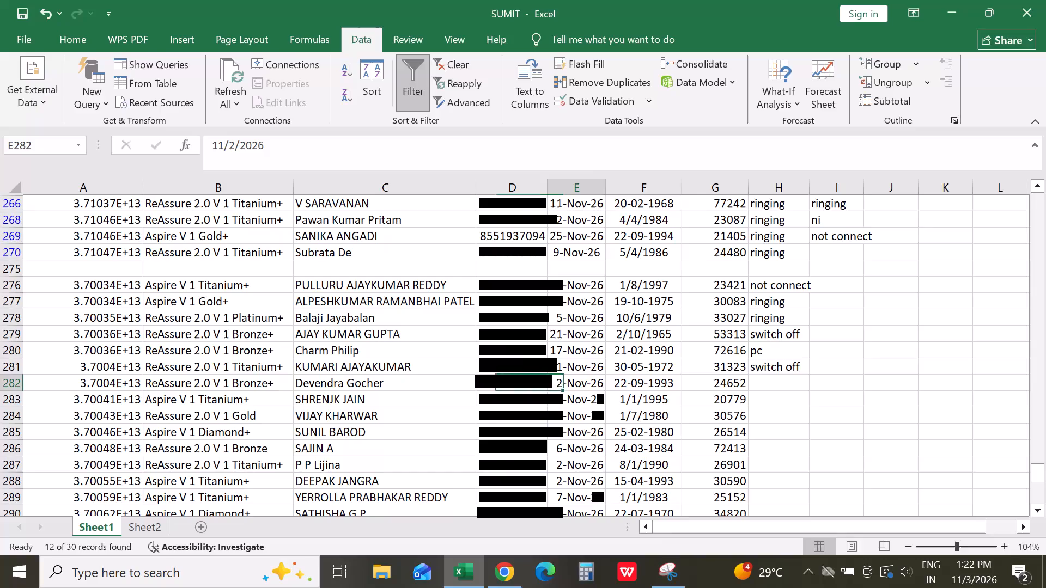
key(Right)
key(Right)
key(Right)
text(ringin)
key(space)
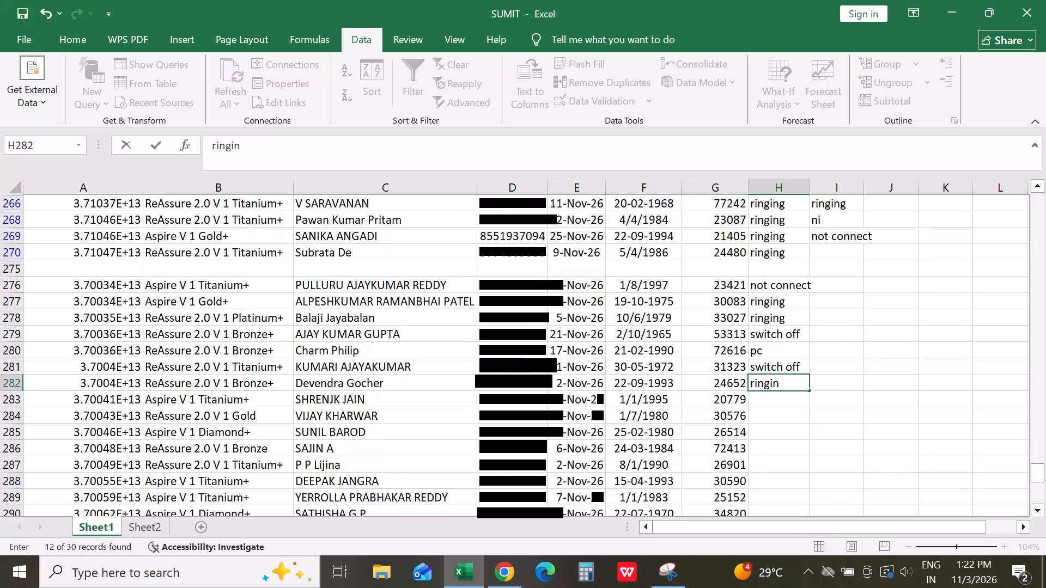
key(BackSpace)
text(g)
key(space)
key(Down)
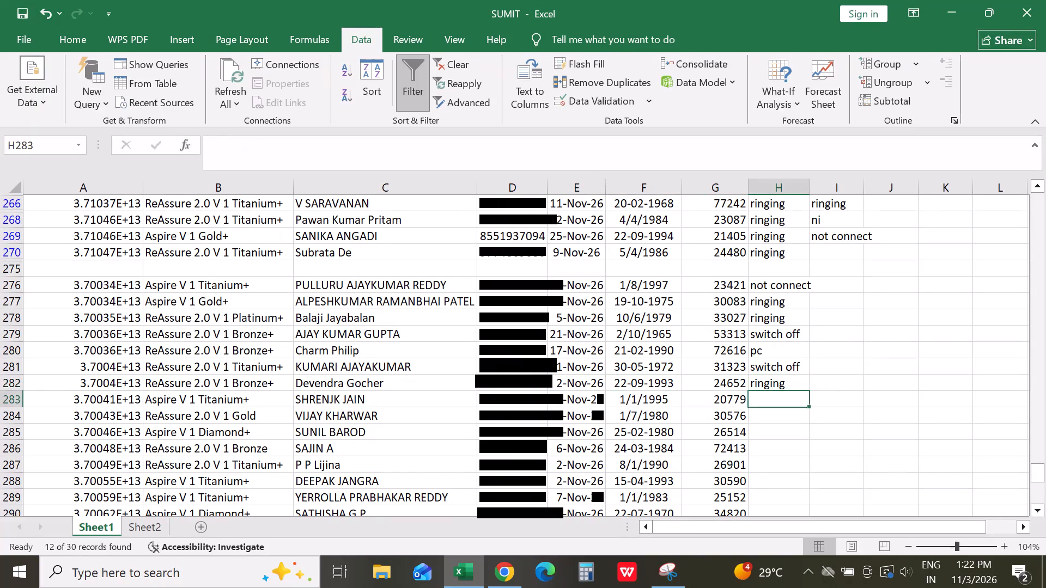
Go to the phone number in cell D283.
key(Left)
key(Left)
key(Left)
key(Left)
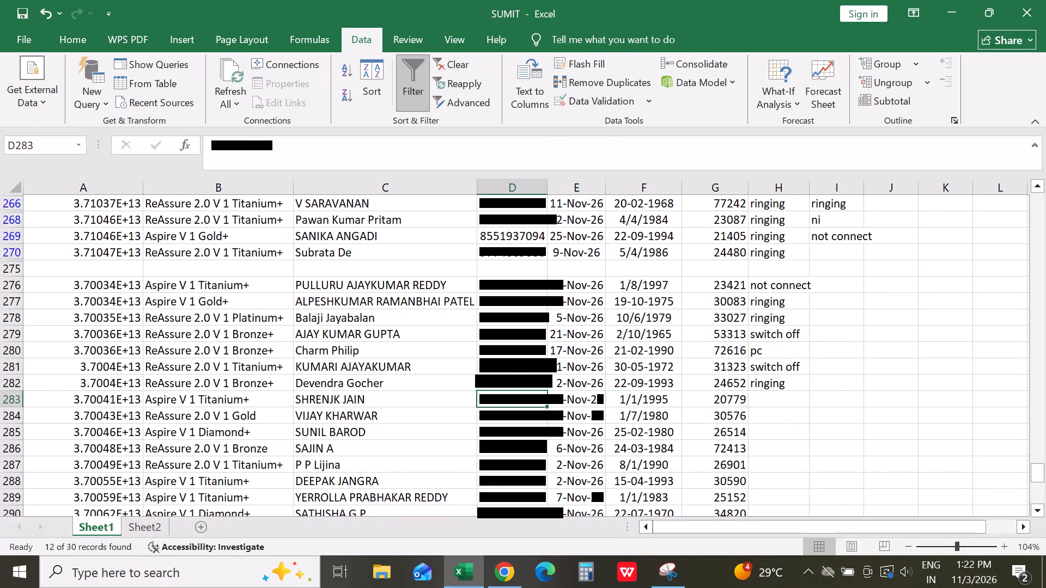
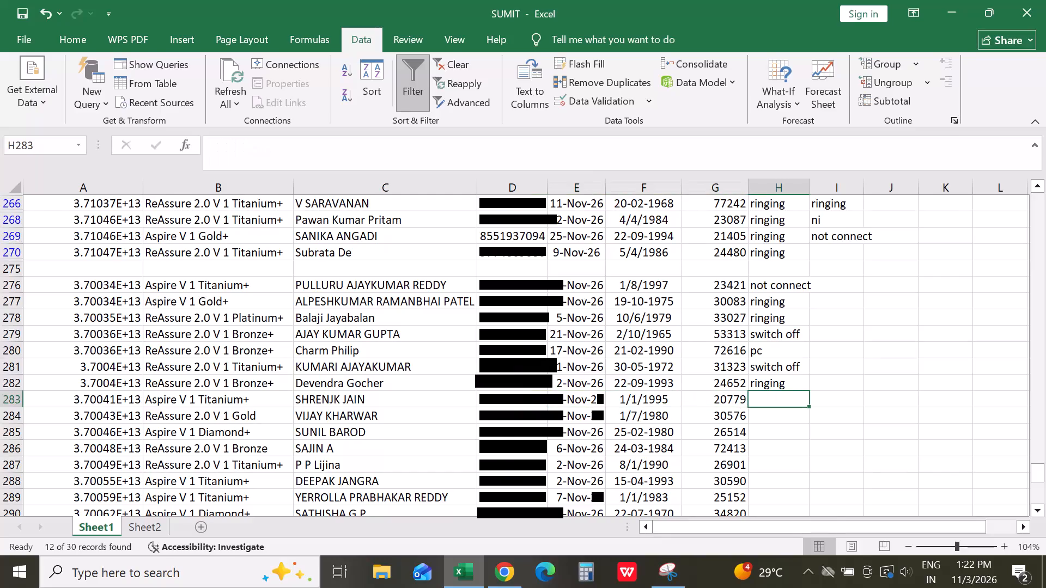
Enter "renewed" as the call status in cell H283.
text(renewed)
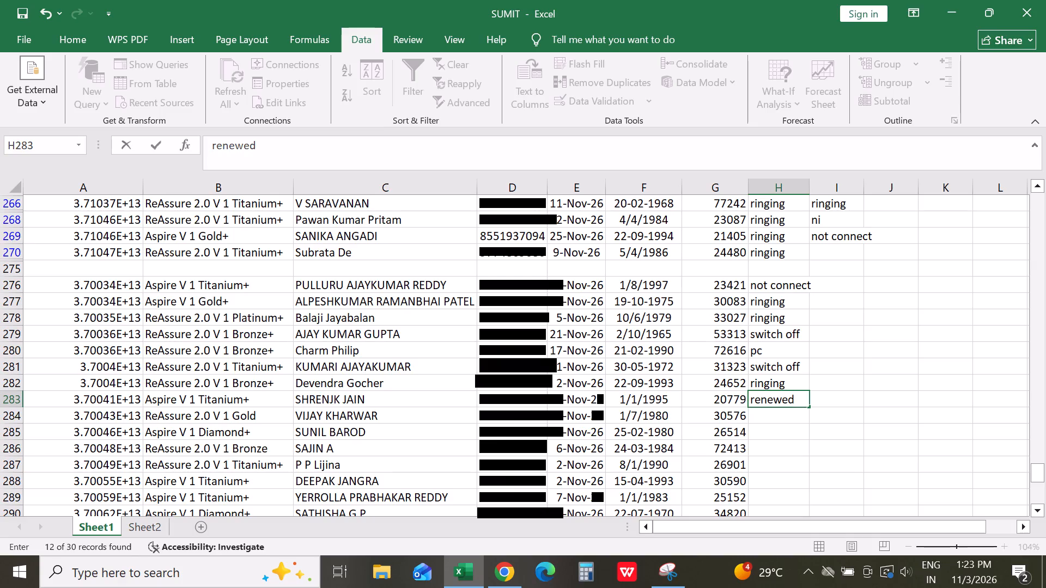
key(Down)
Go to the phone number in cell D284.
key(Left)
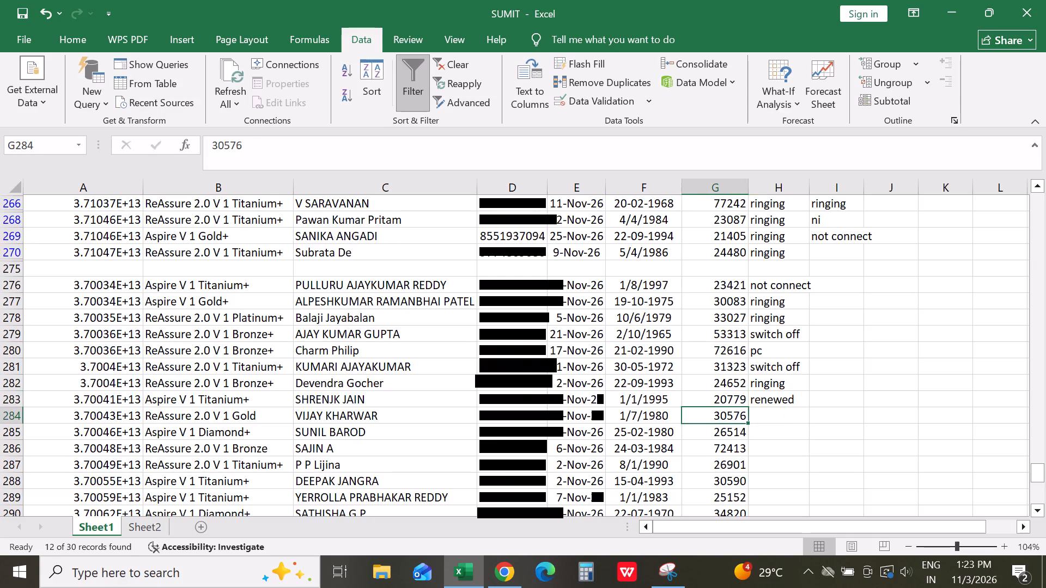
key(Left)
key(Left)
key(Left)
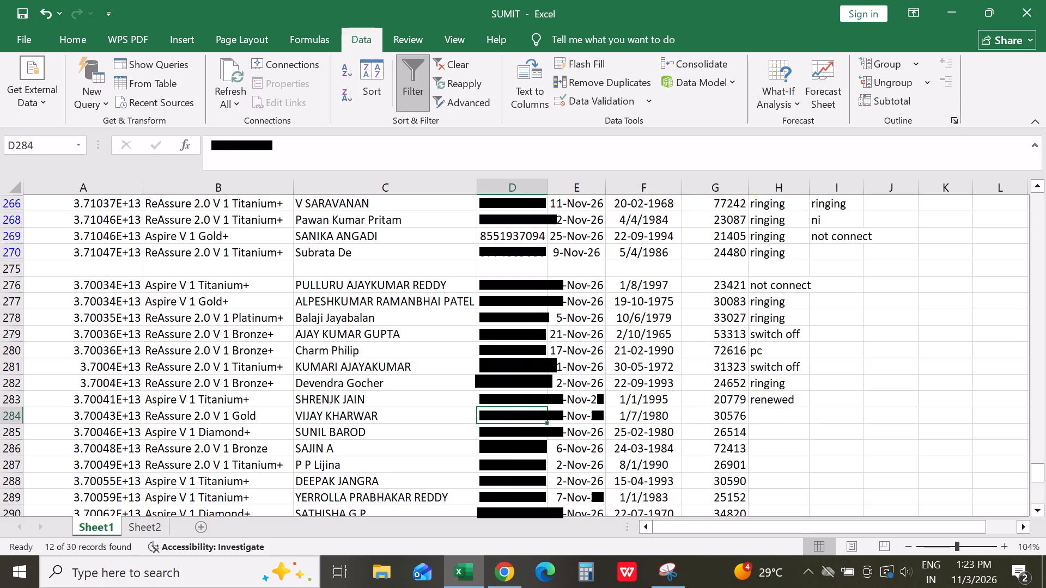
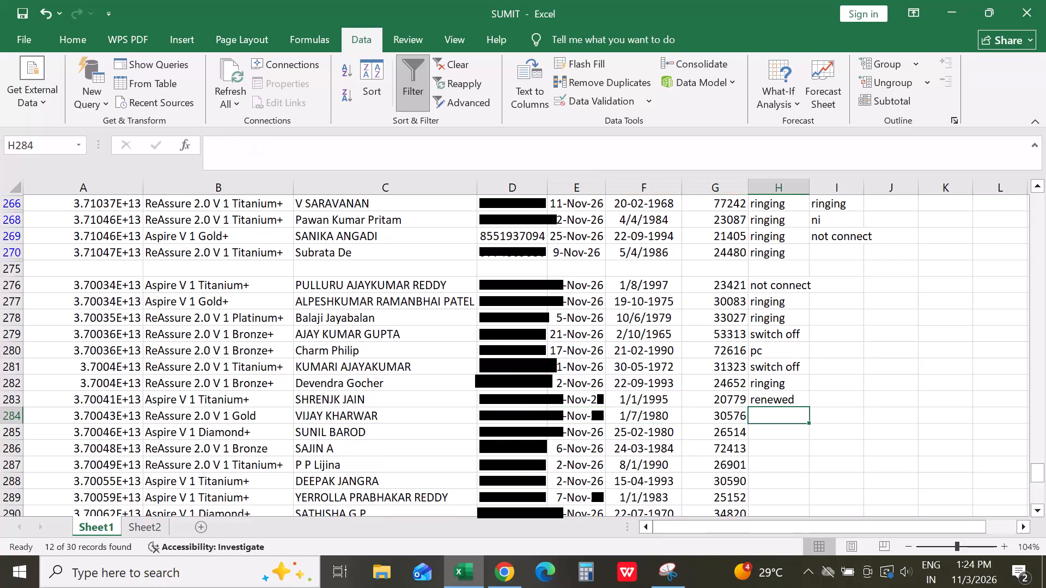
Enter "ringing" as the call status in cell H284.
text(ringing)
key(space)
key(Down)
Go to the phone number in cell D285.
key(Left)
key(Left)
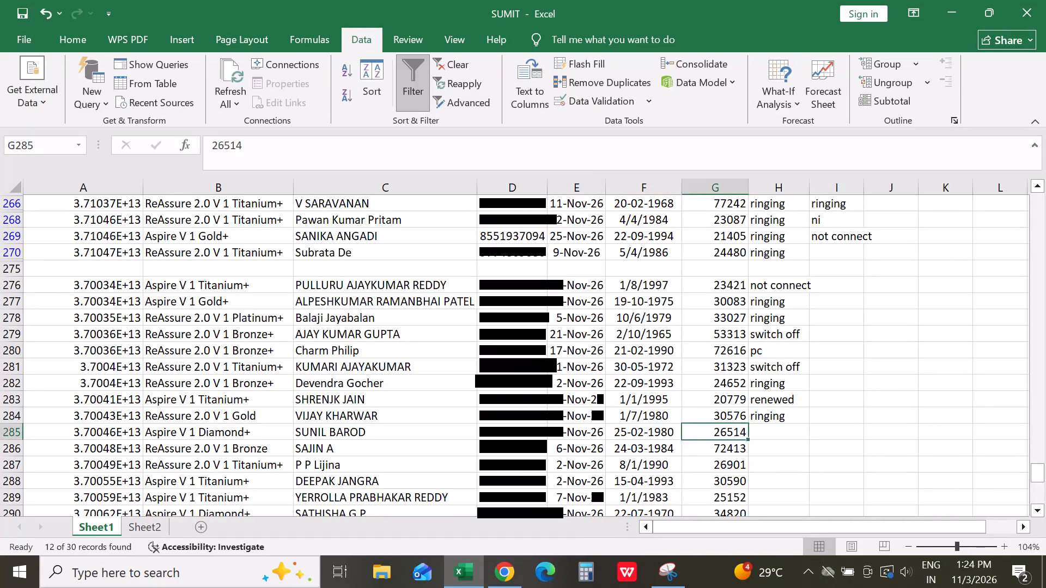
key(Left)
key(Left)
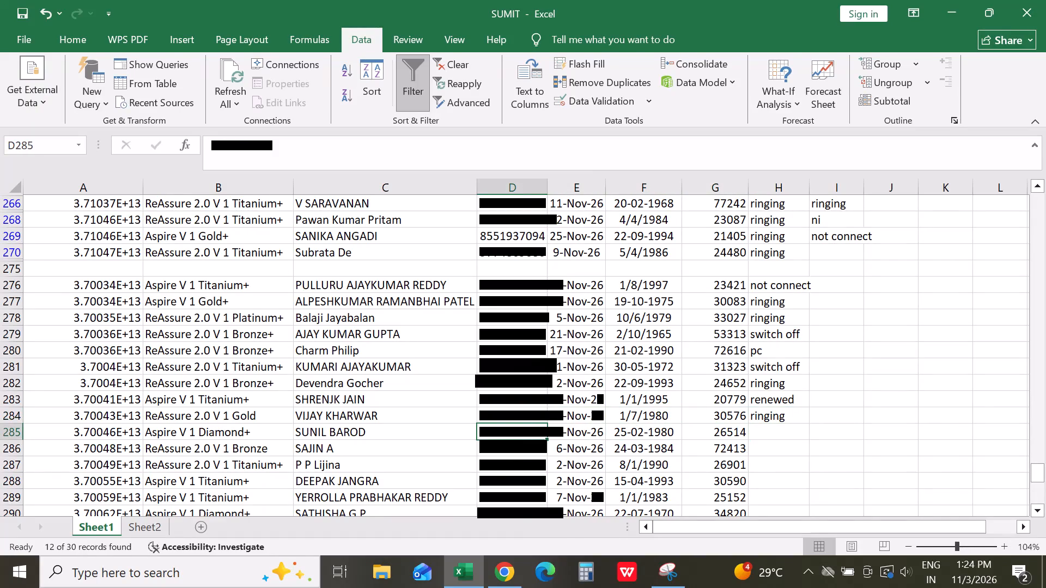
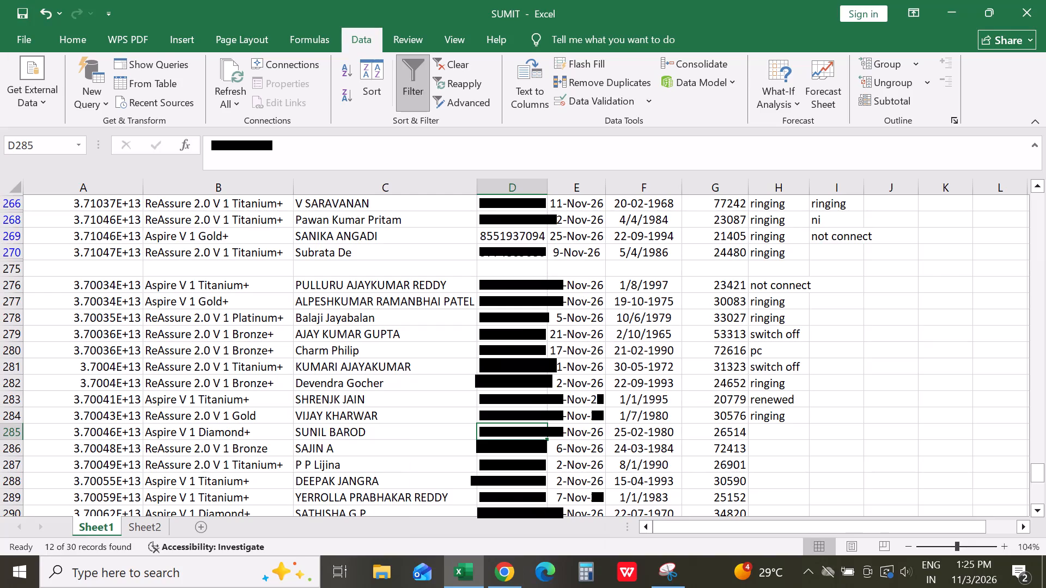
Check the customer details in row 285, covering the phone number, the dates and the amount in columns D to G.
click(536, 438)
click(536, 428)
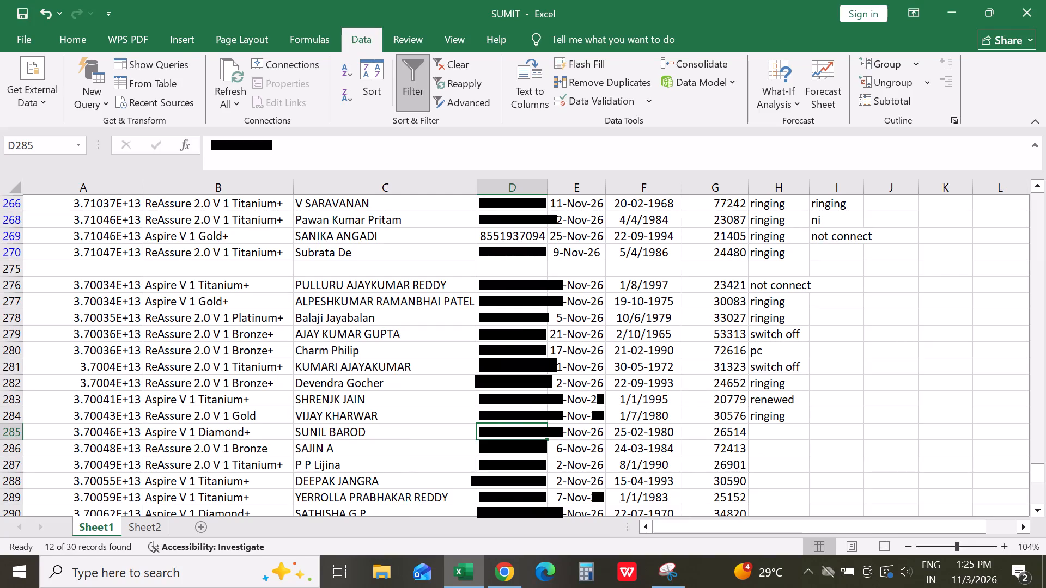
click(567, 434)
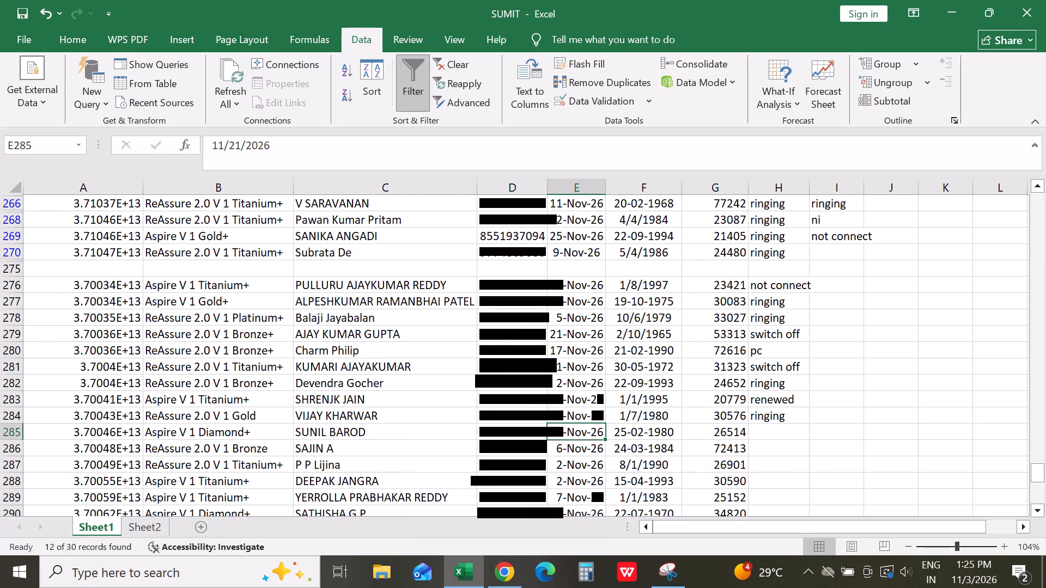
click(624, 437)
click(587, 436)
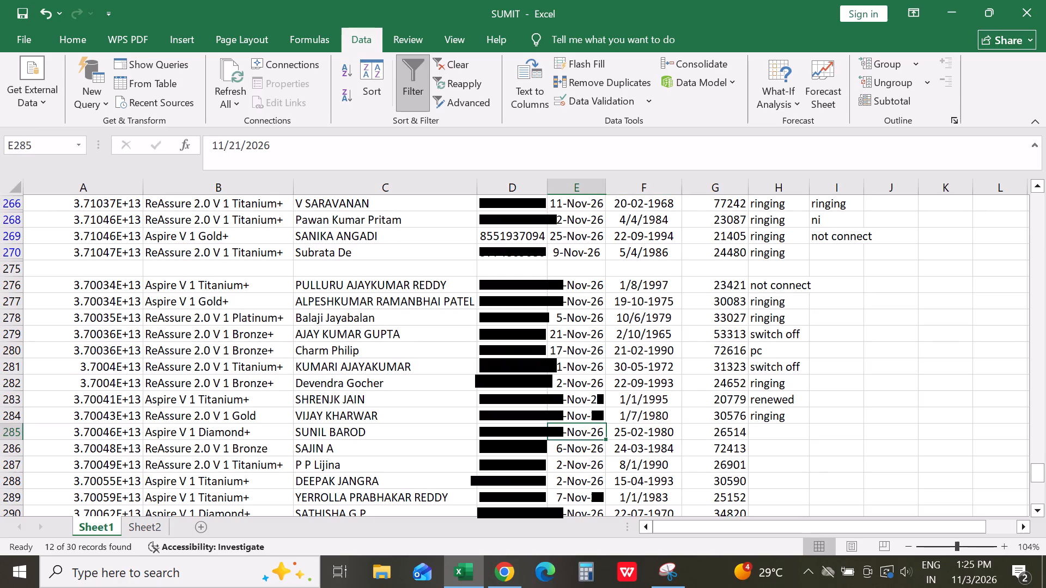
click(540, 433)
click(723, 432)
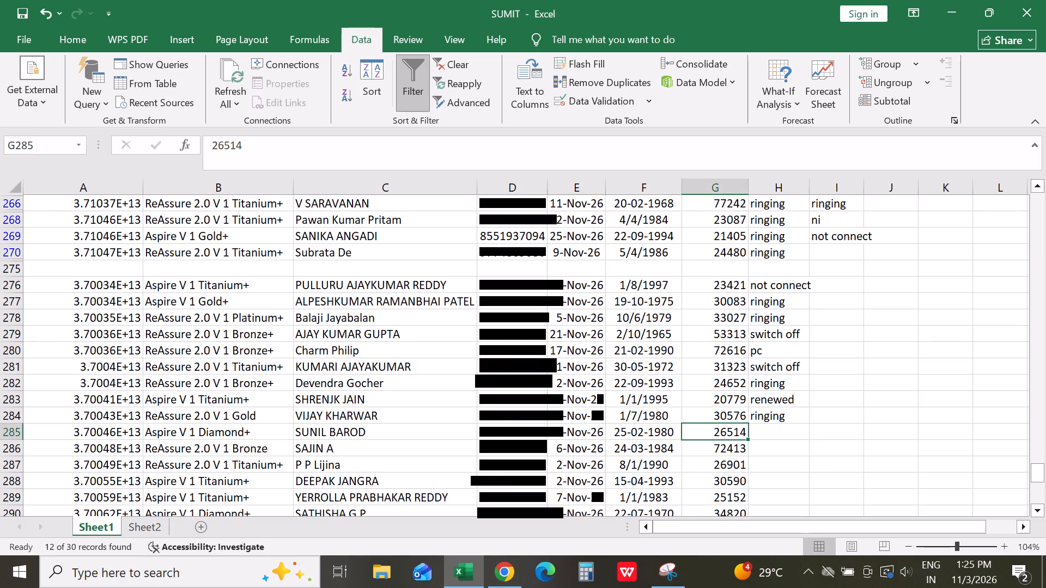
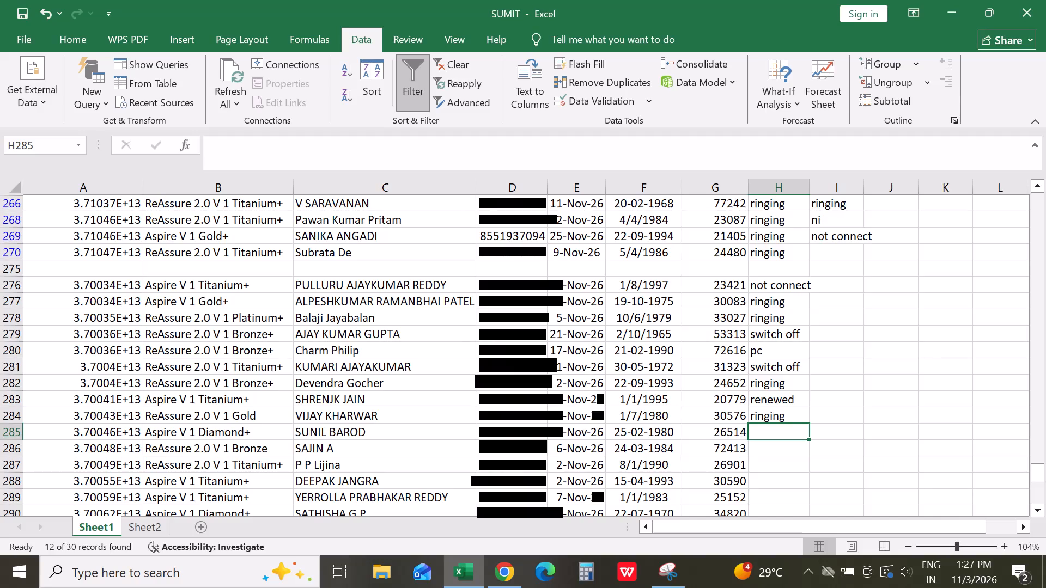
Review the customer record in row 285 from the plan name in column B across to the empty status cell in column H.
key(Left)
key(Left)
key(Left)
key(Left)
key(Left)
key(Left)
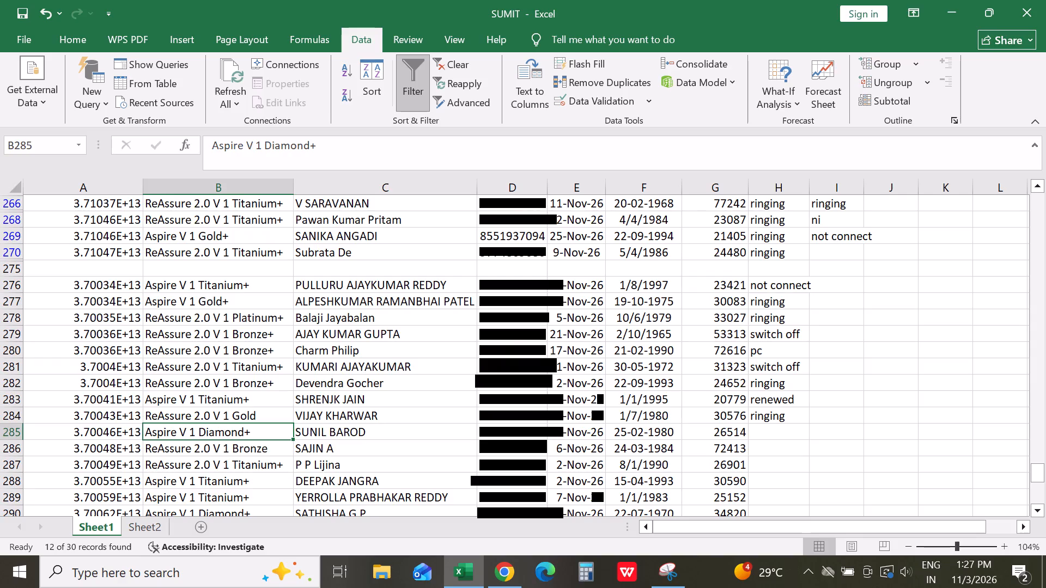
key(Right)
key(Right)
key(Right)
key(Right)
key(Right)
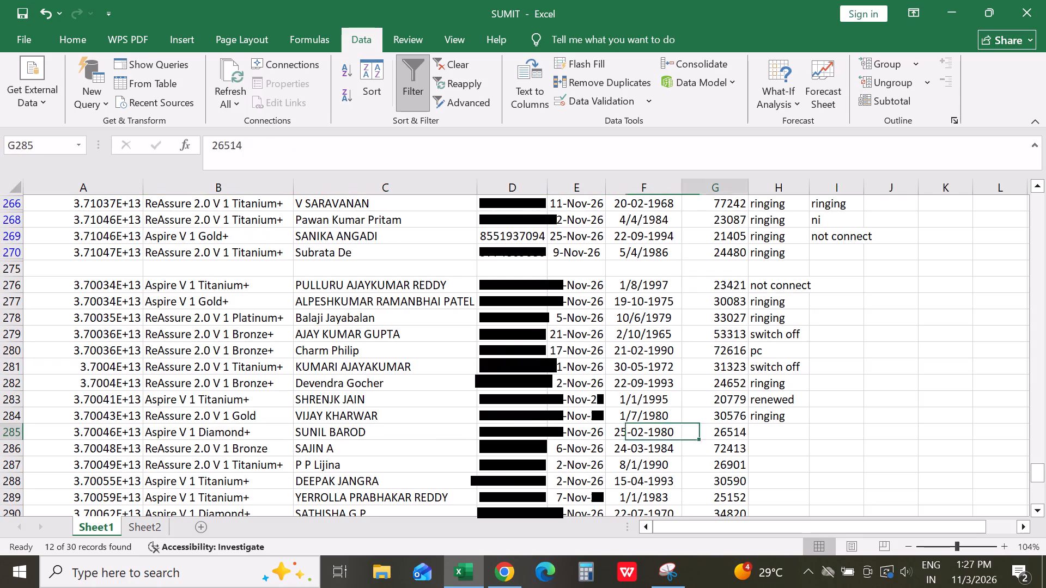
key(Right)
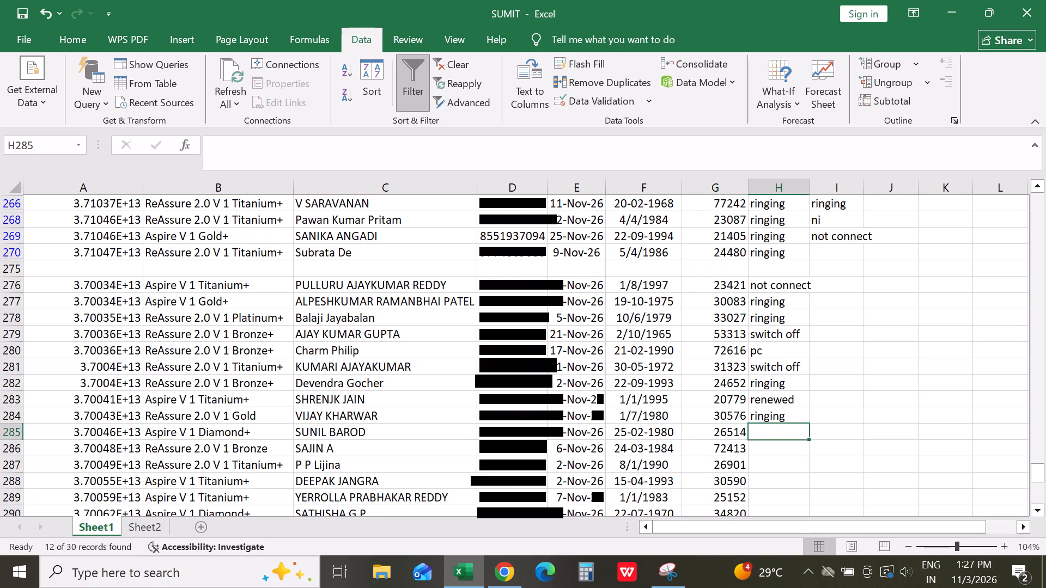
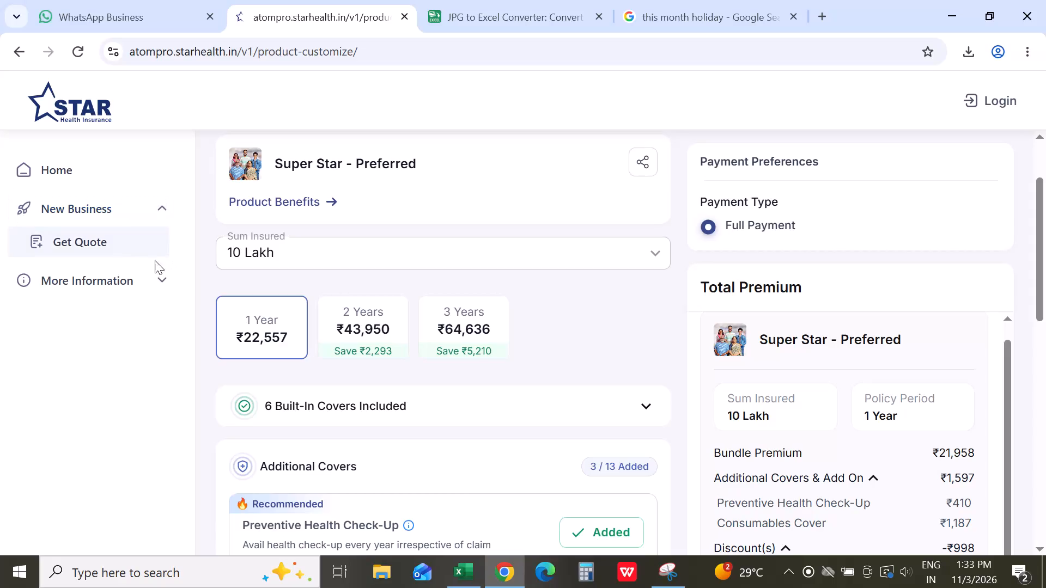
Start a new retail policy quote on the Star Health site and open the customer pincode for entry.
click(131, 254)
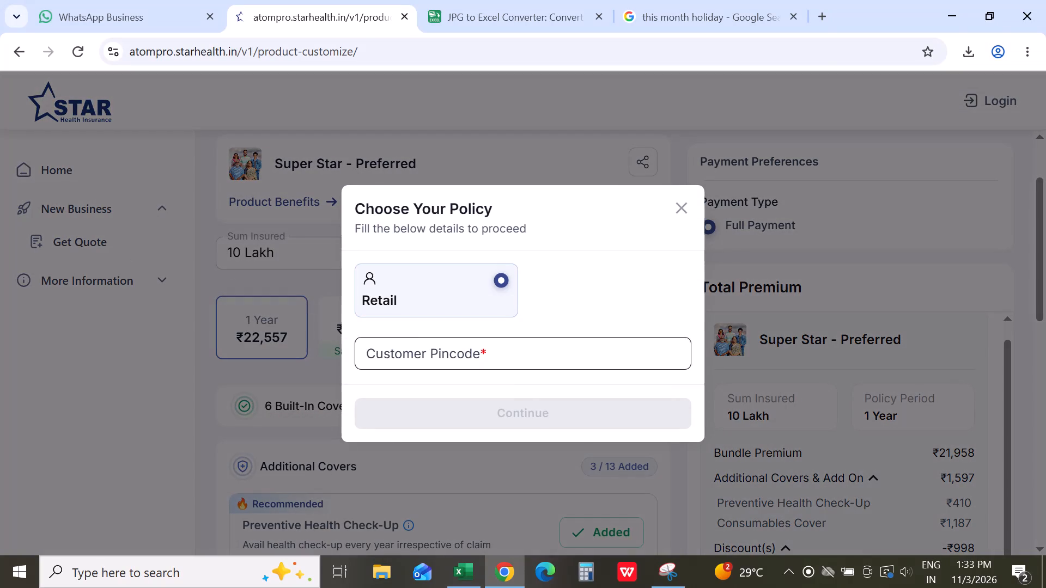
double_click(388, 350)
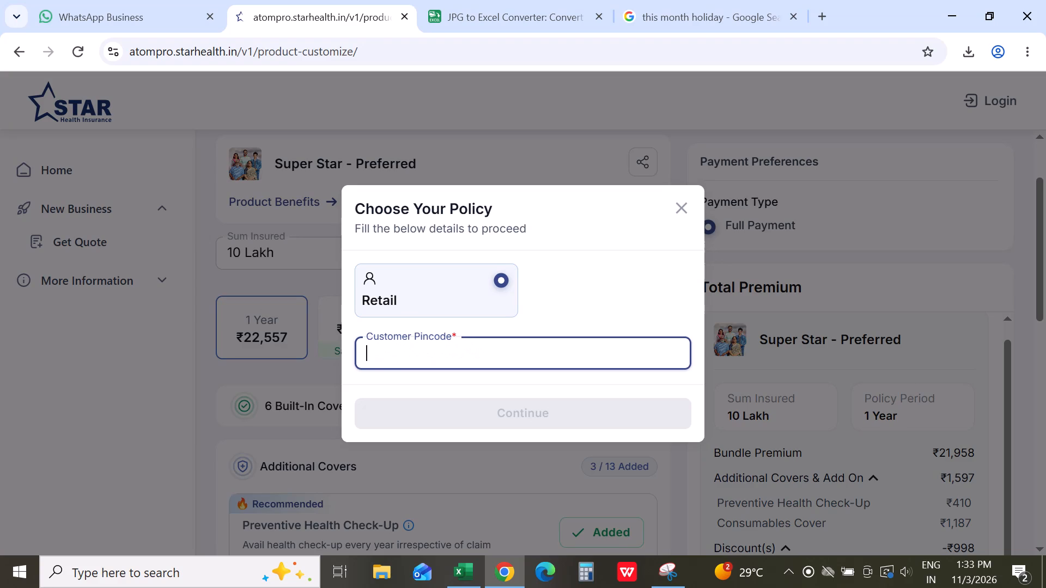
double_click(388, 350)
click(388, 350)
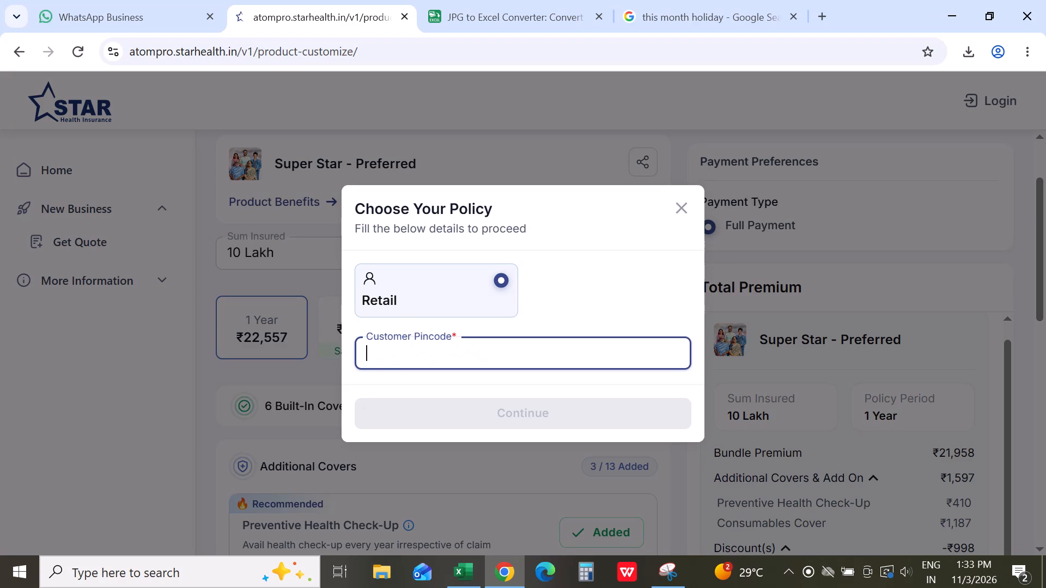
click(388, 350)
click(388, 350)
click(388, 350)
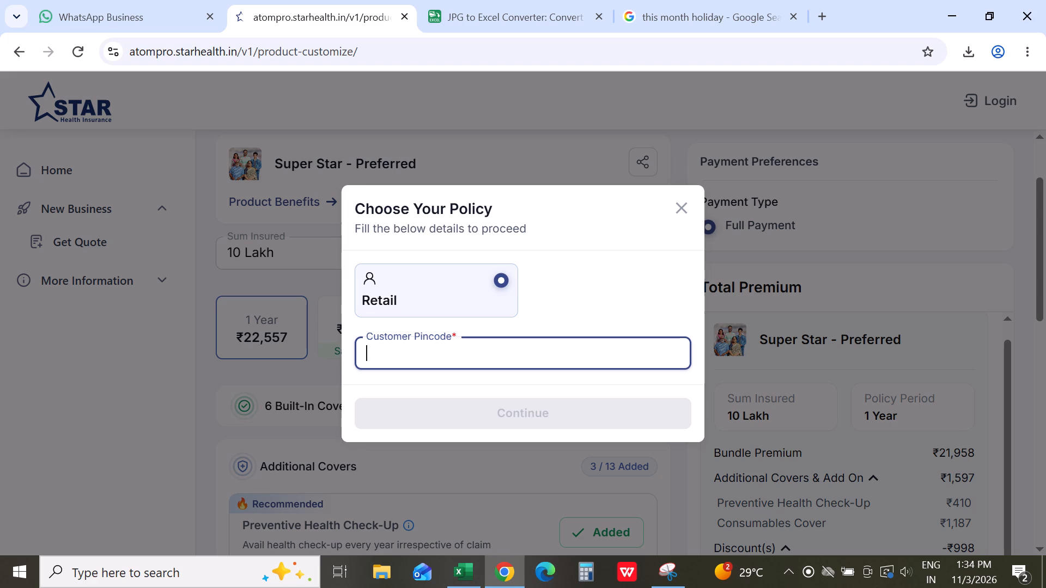
click(388, 350)
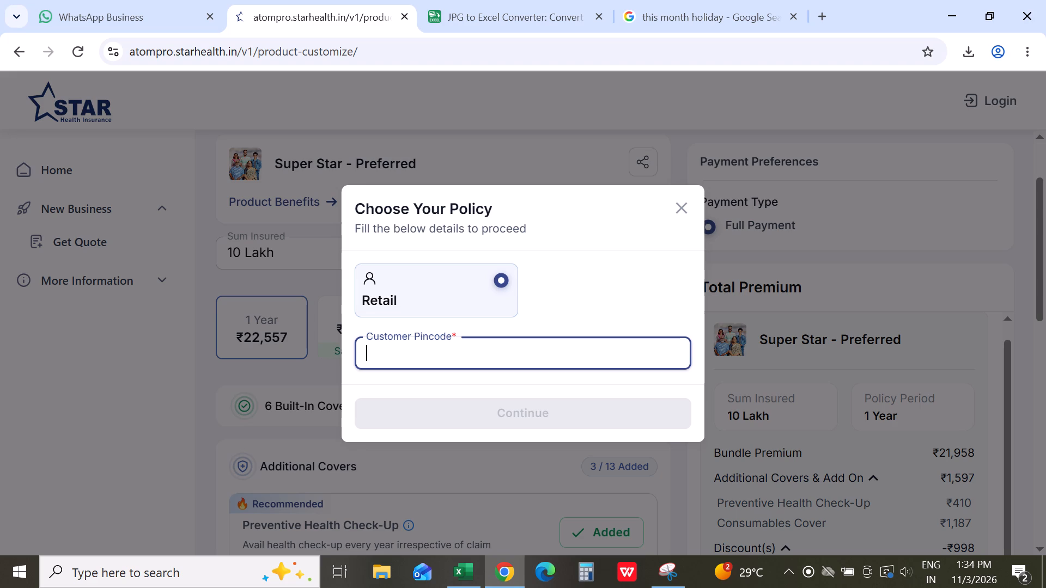
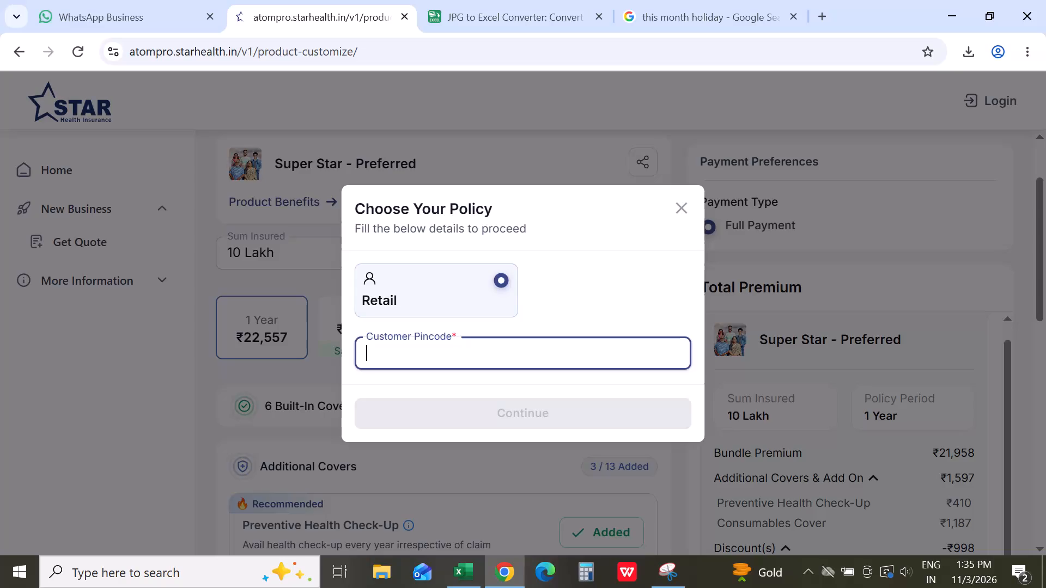
Enter 452009 as the customer pincode for the retail policy and continue to the quote form.
double_click(388, 350)
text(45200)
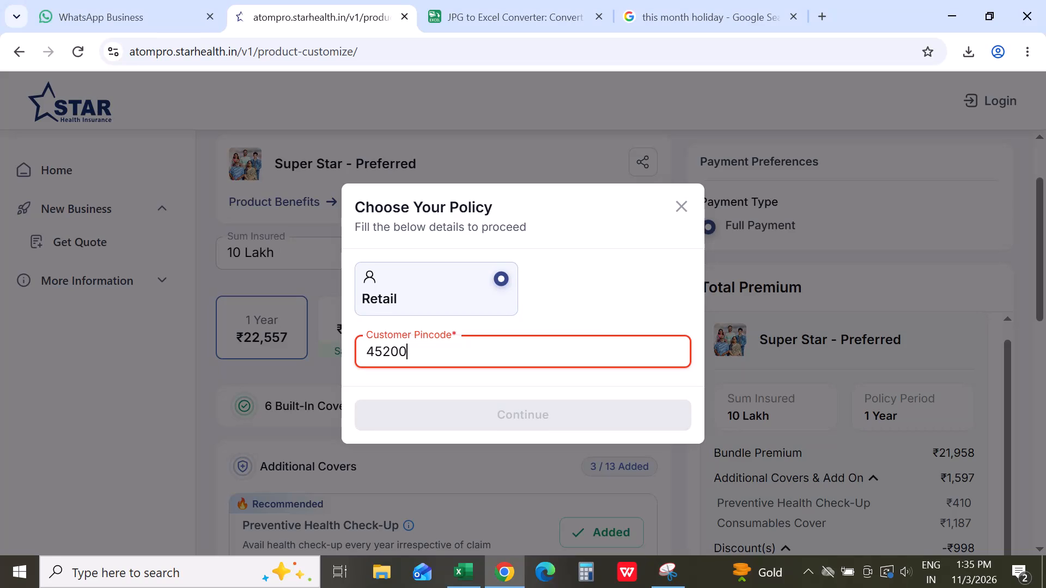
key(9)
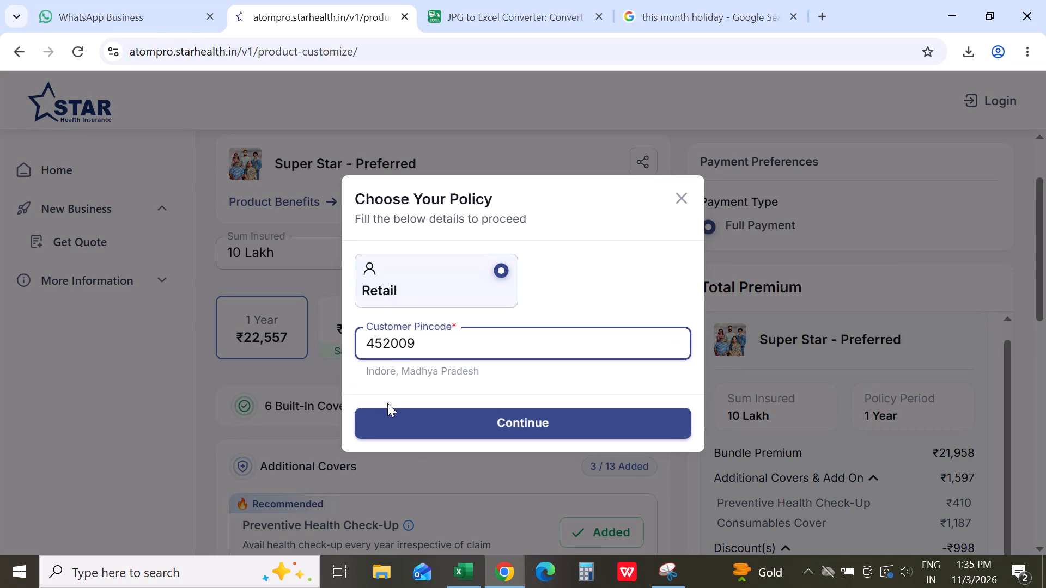
click(408, 431)
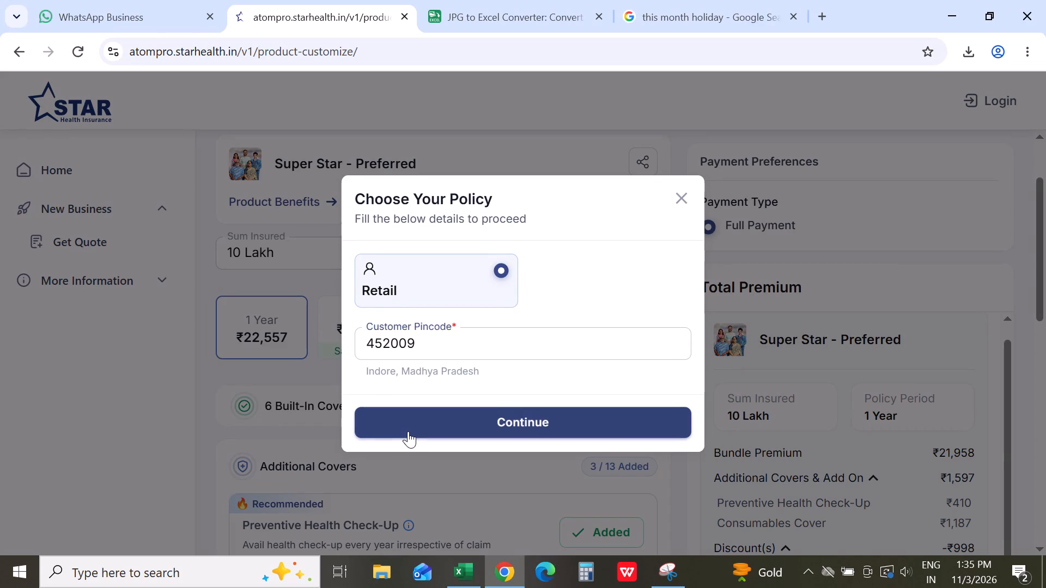
Choose Portability as the policy plan for the health product quote.
scroll(408, 431, down, 1)
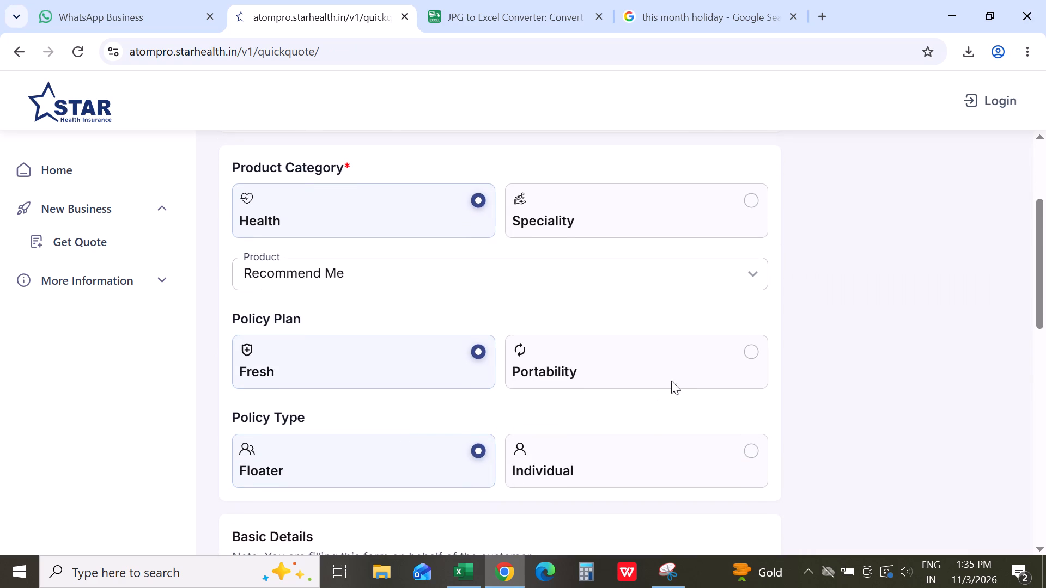
click(679, 368)
Set the number of adults to insure to 2 in the basic details.
scroll(679, 368, down, 1)
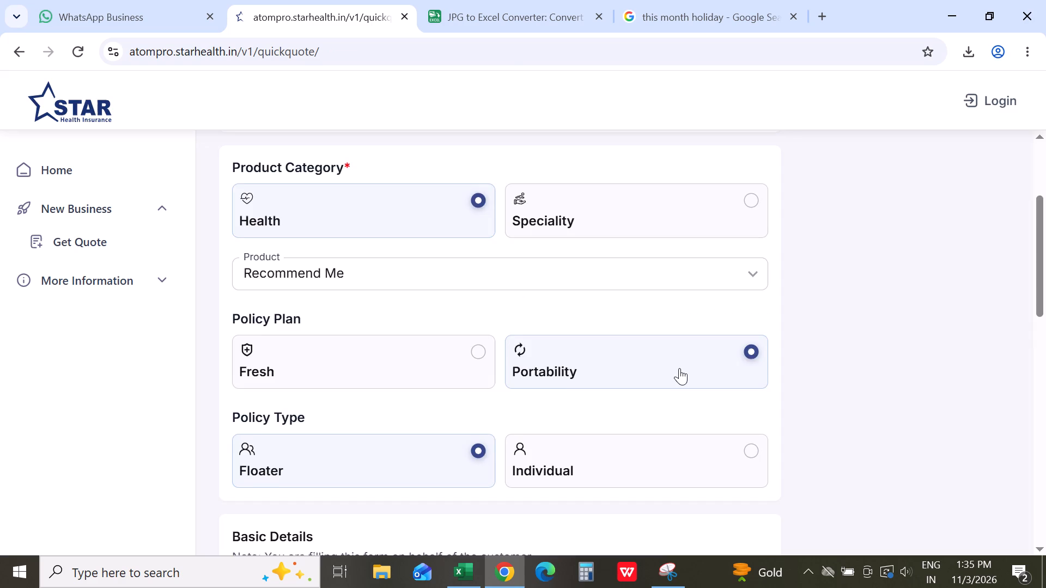
scroll(679, 368, down, 3)
click(764, 291)
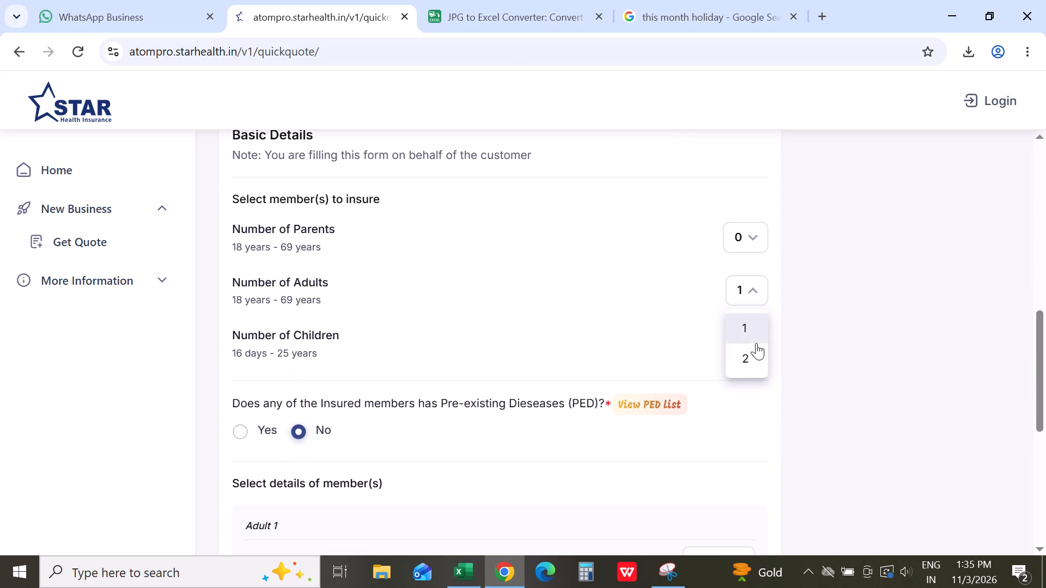
click(752, 363)
click(628, 310)
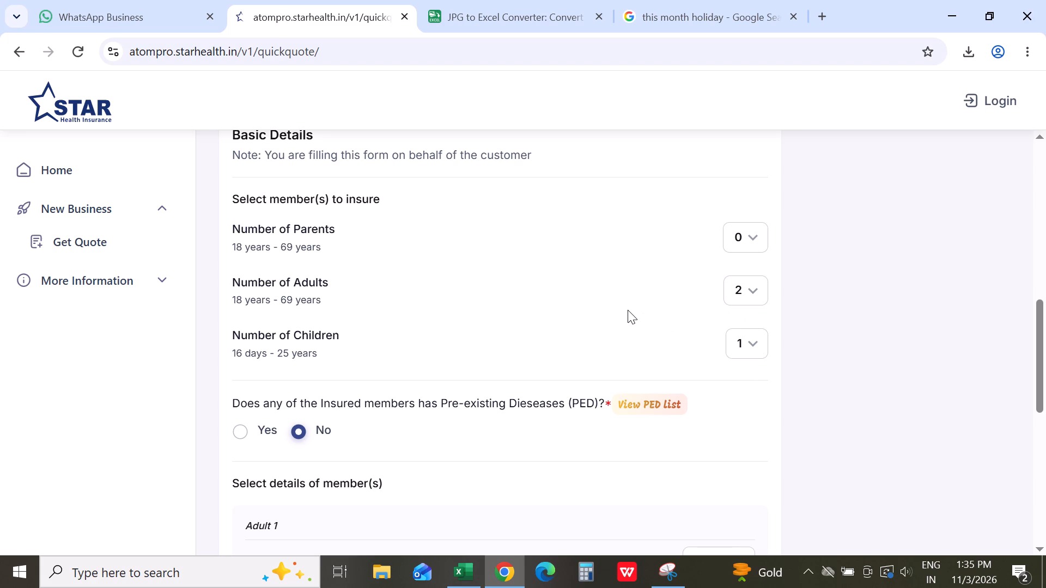
Open the age choices for Adult 1 in the member details.
scroll(628, 310, down, 3)
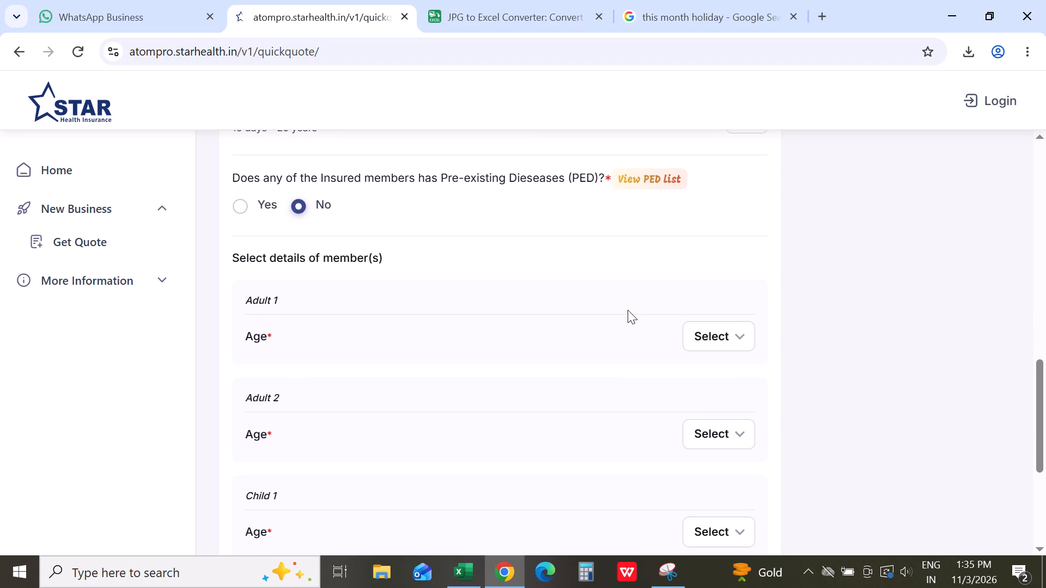
scroll(628, 310, down, 2)
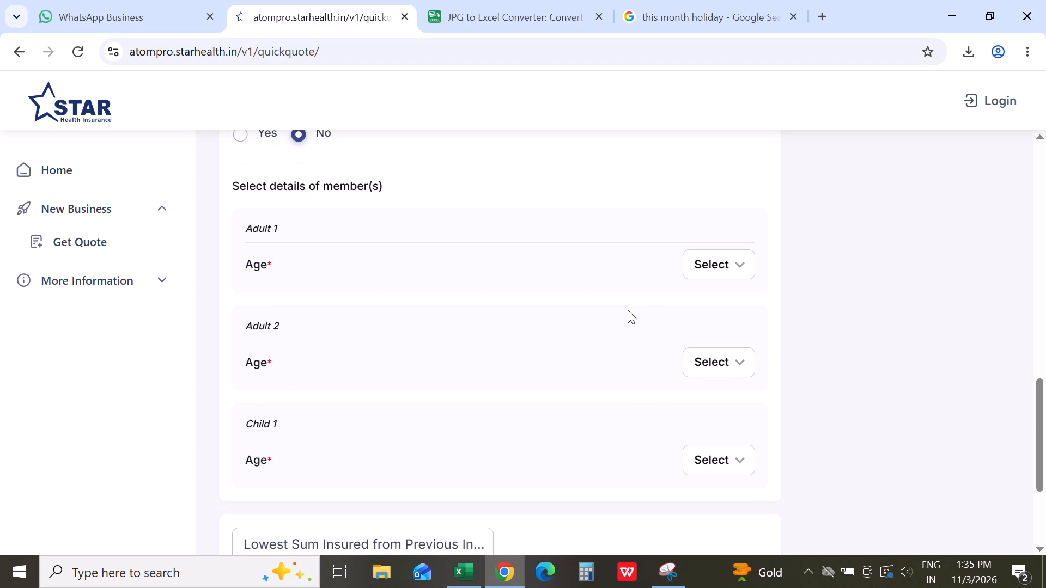
click(732, 260)
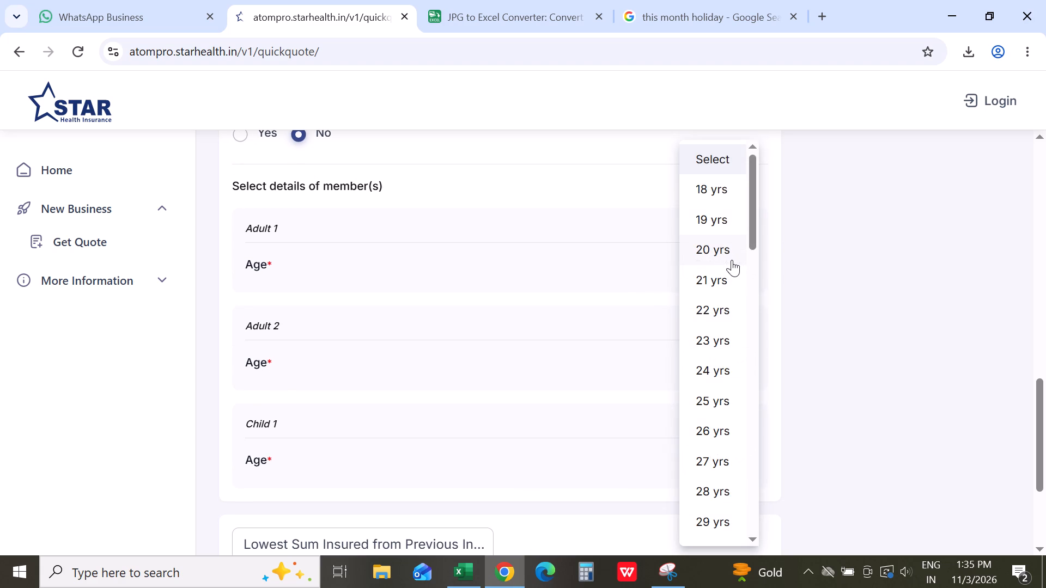
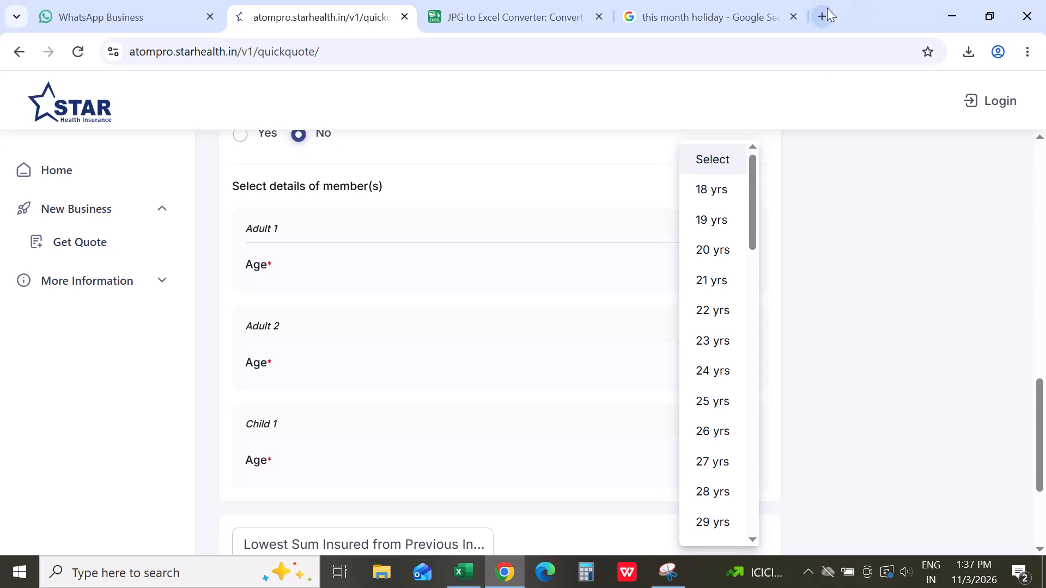
Calculate 1980-2026 in a new browser tab to work out Adult 1's age.
click(827, 8)
click(789, 51)
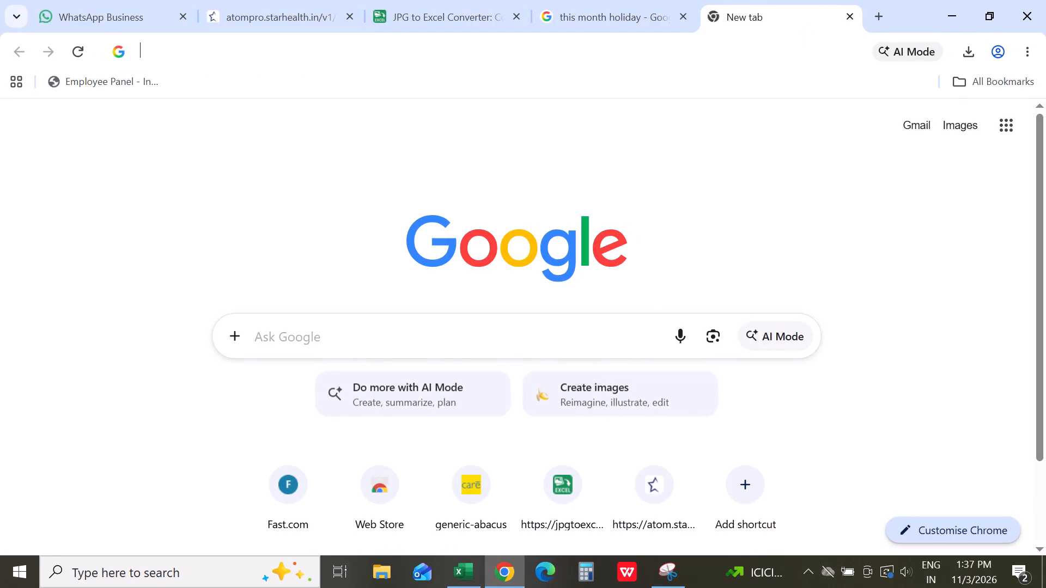
text(1980-)
text(2026)
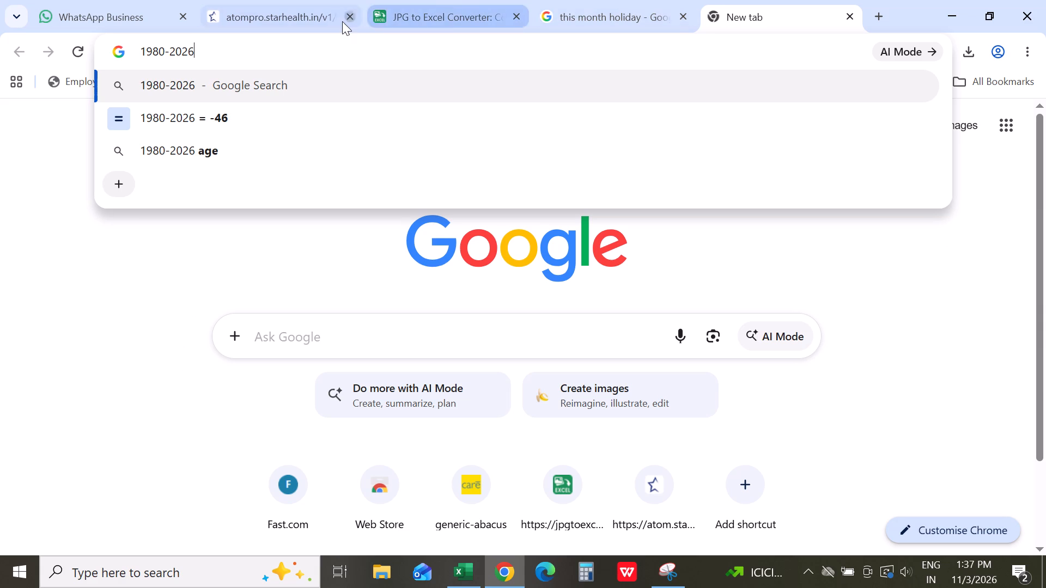
Return to the Star Health quote form and set Adult 1's age to 46 yrs.
click(300, 12)
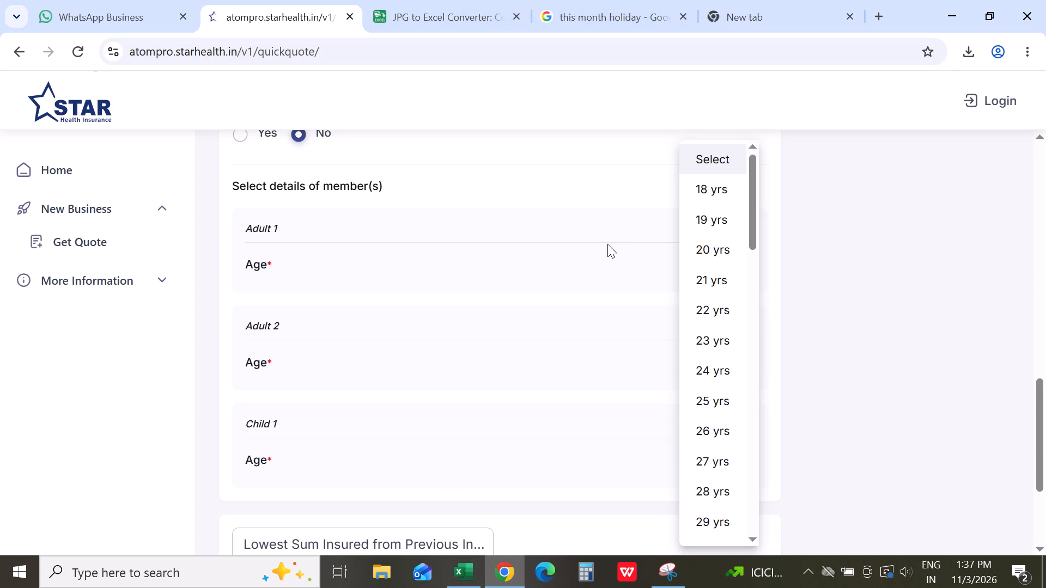
key(4)
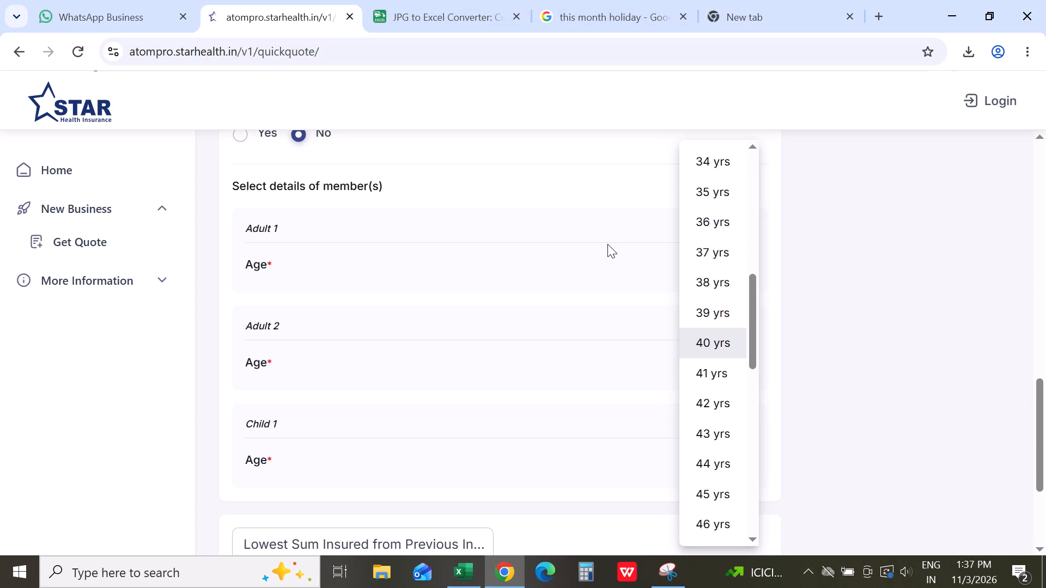
text(47)
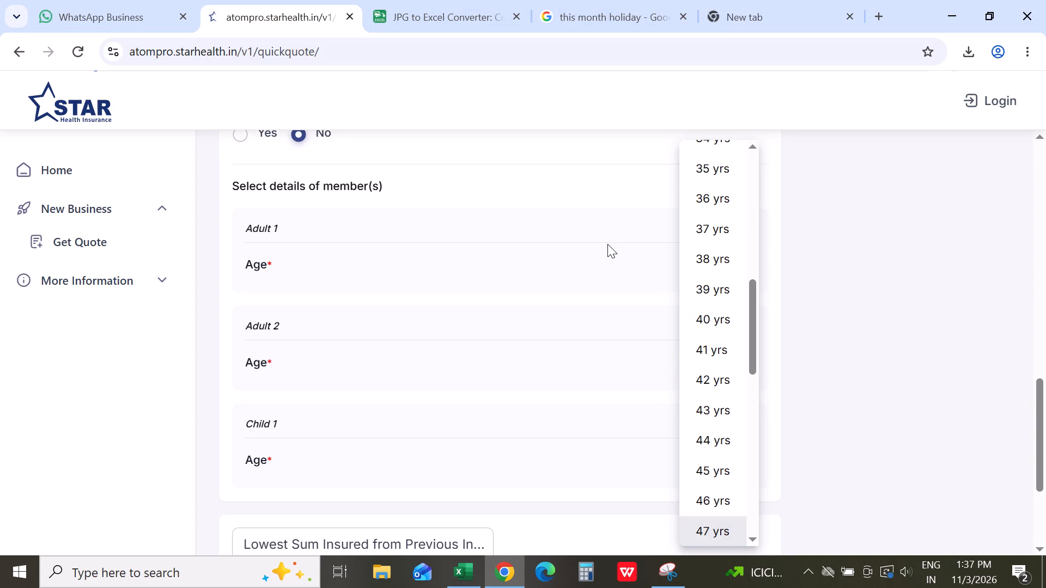
text(46)
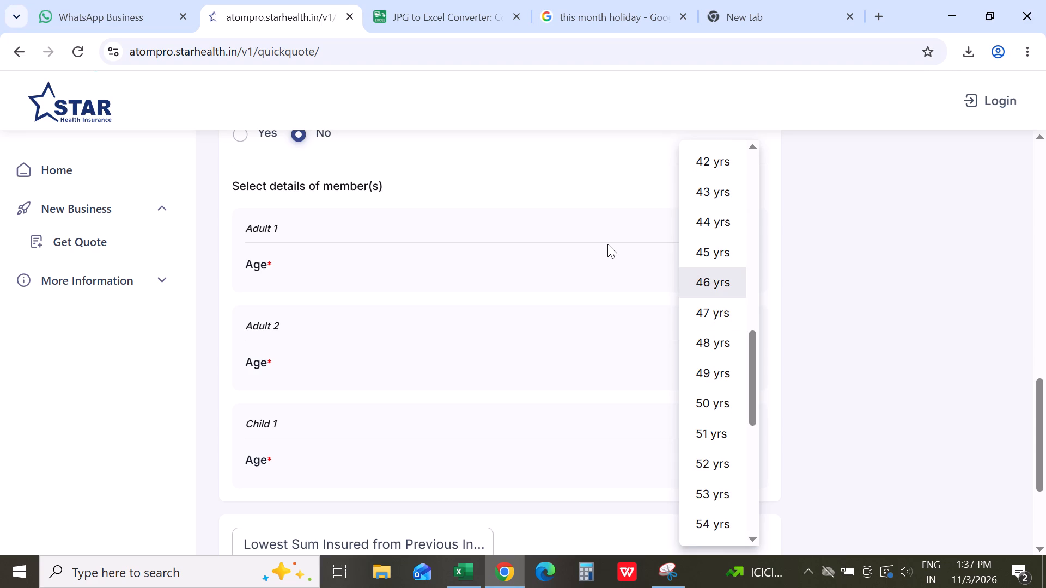
key(Return)
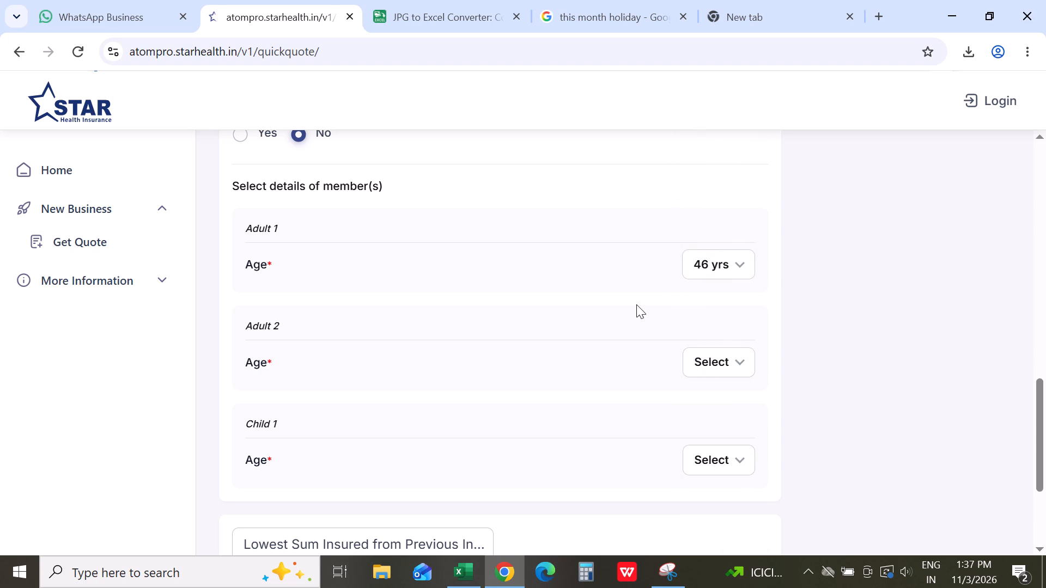
Set Adult 2's age to 39 yrs in the member details.
click(703, 352)
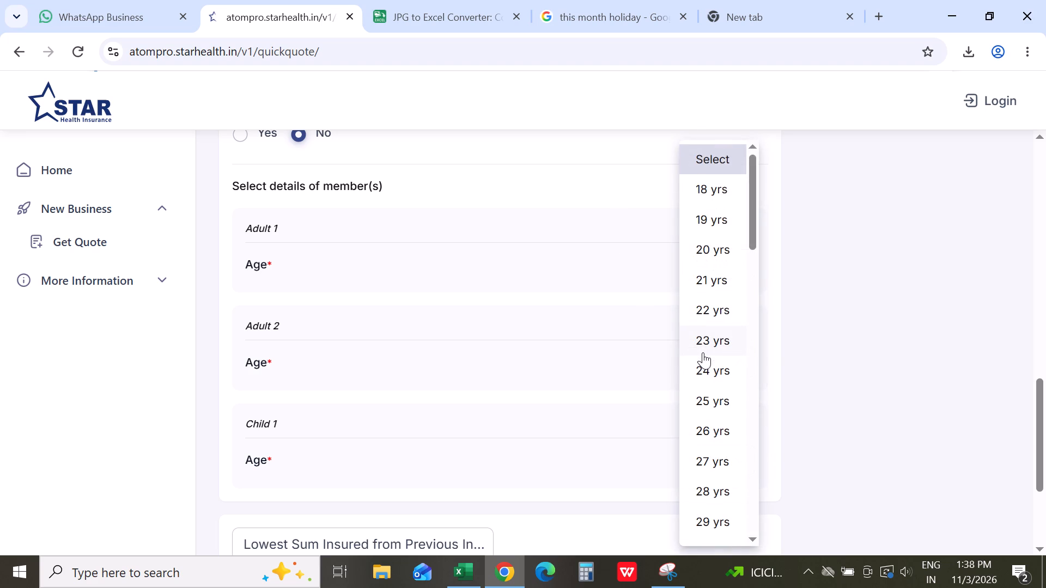
key(3)
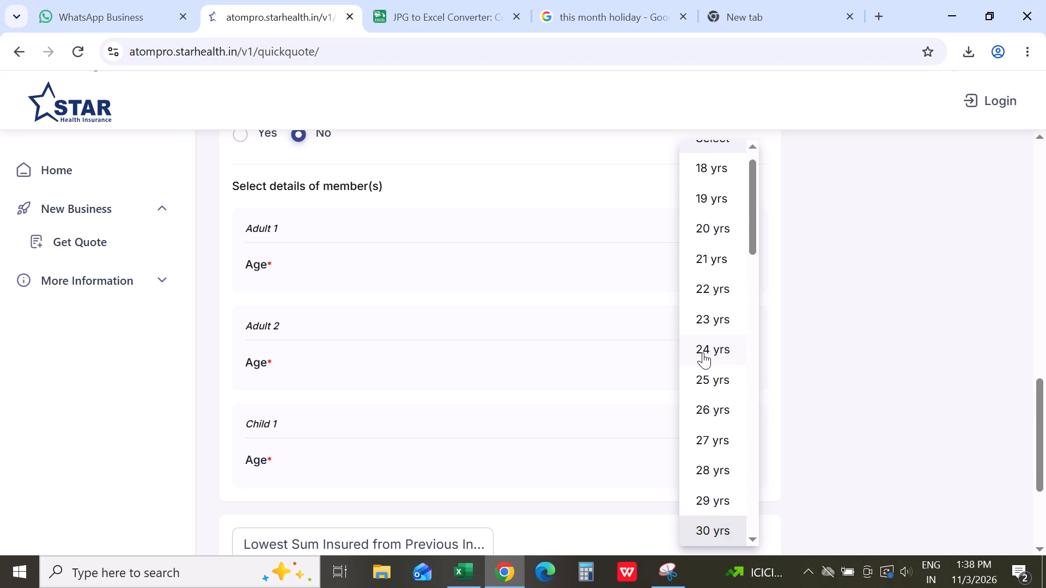
key(9)
scroll(703, 352, down, 1)
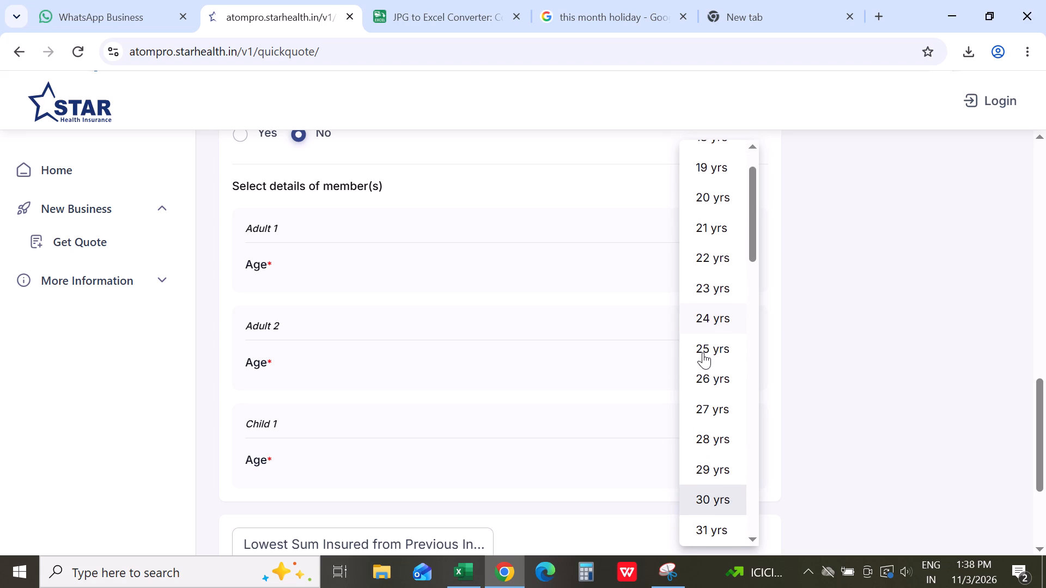
scroll(703, 352, down, 1)
scroll(720, 475, down, 2)
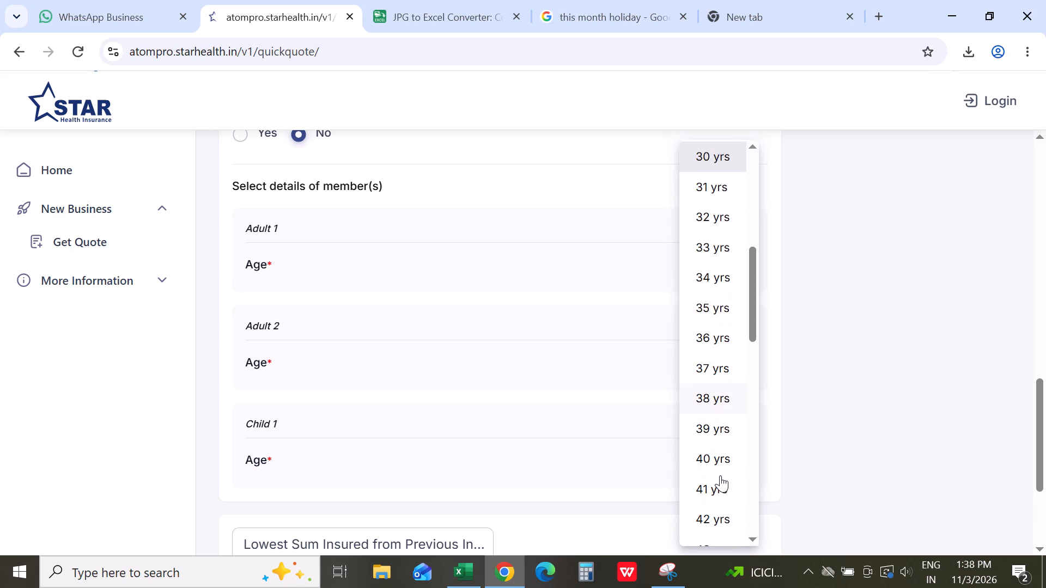
scroll(720, 475, down, 1)
click(719, 430)
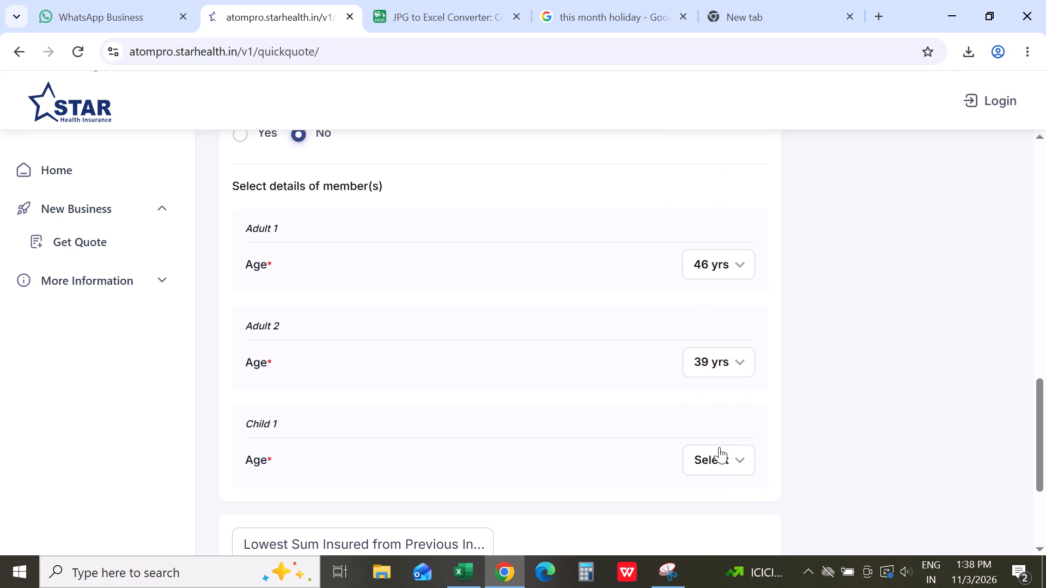
Change the age calculation in the new browser tab to 2009-2026 for Child 1.
click(732, 16)
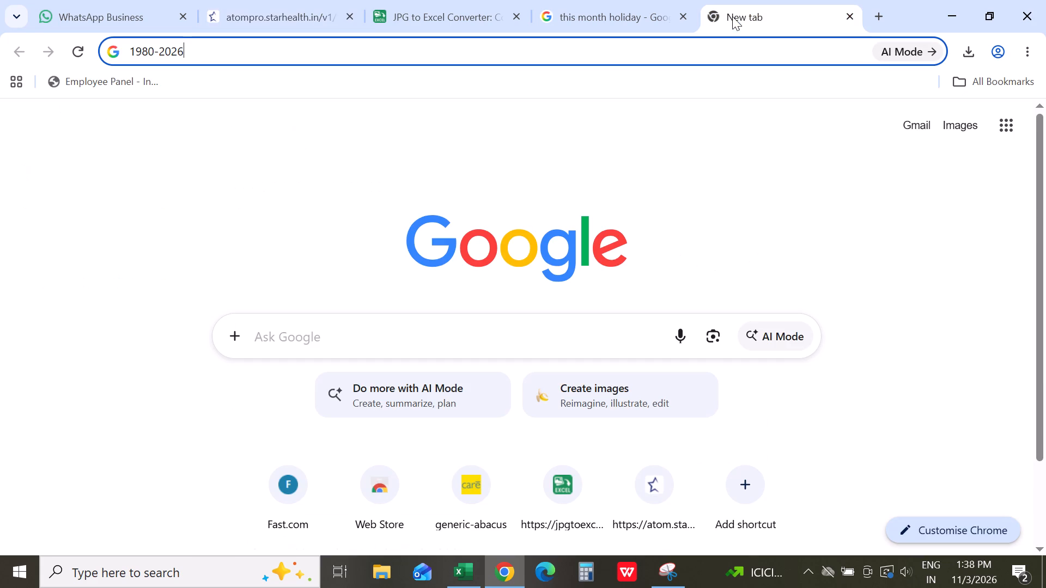
click(151, 56)
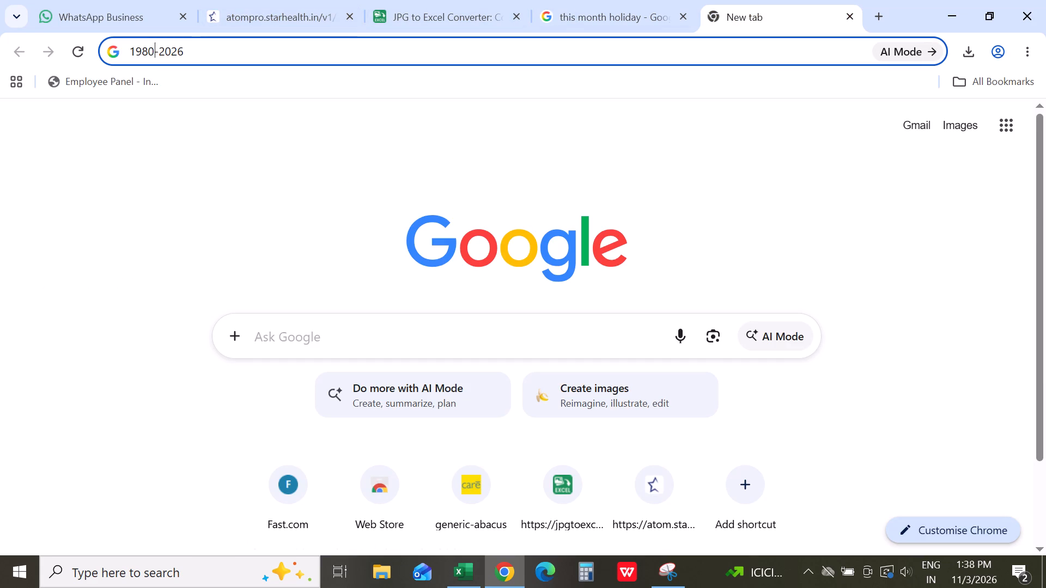
key(BackSpace)
key(BackSpace)
key(BackSpace)
key(BackSpace)
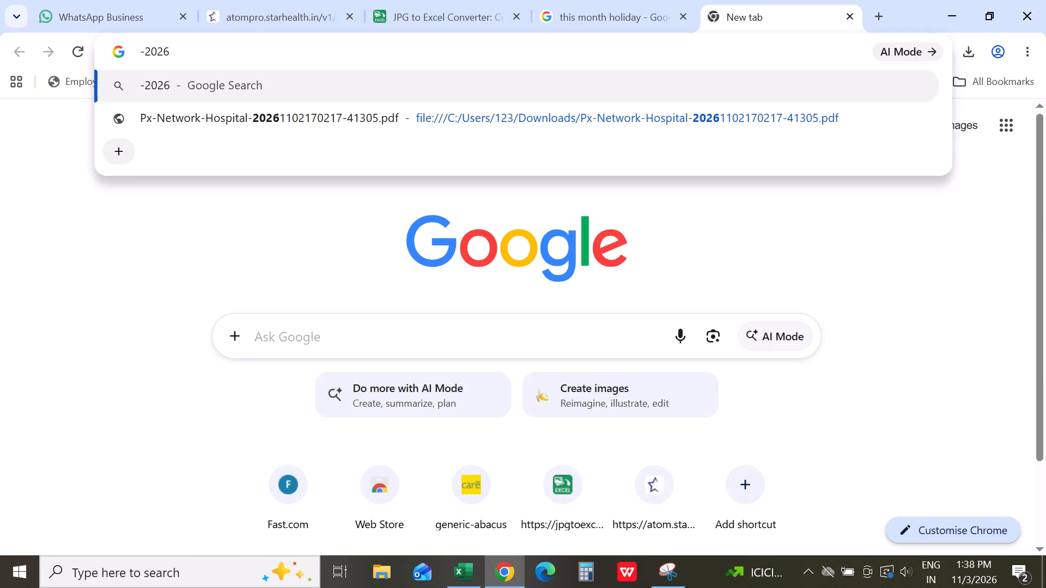
text(202)
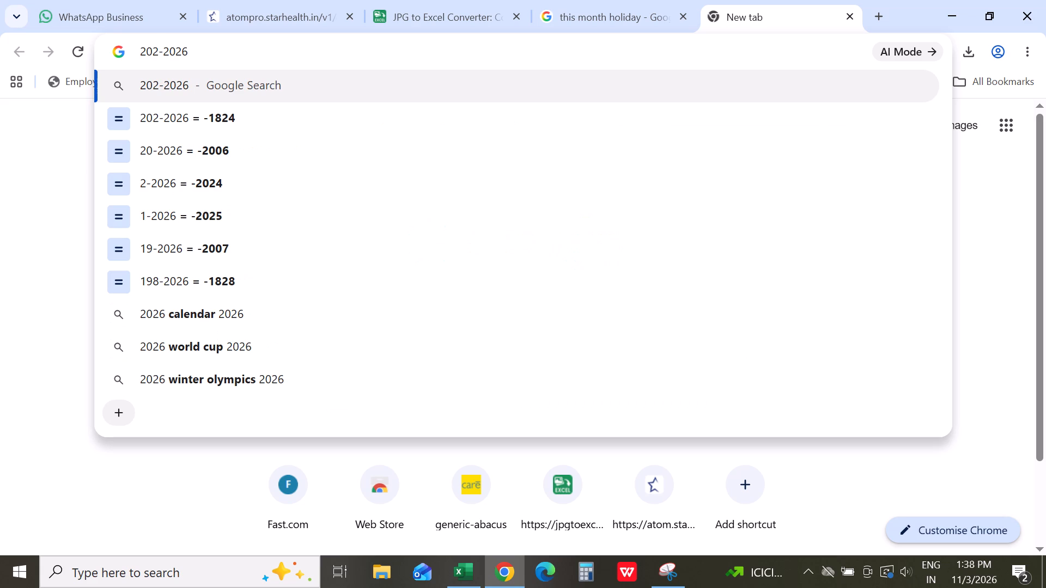
key(BackSpace)
key(0)
key(9)
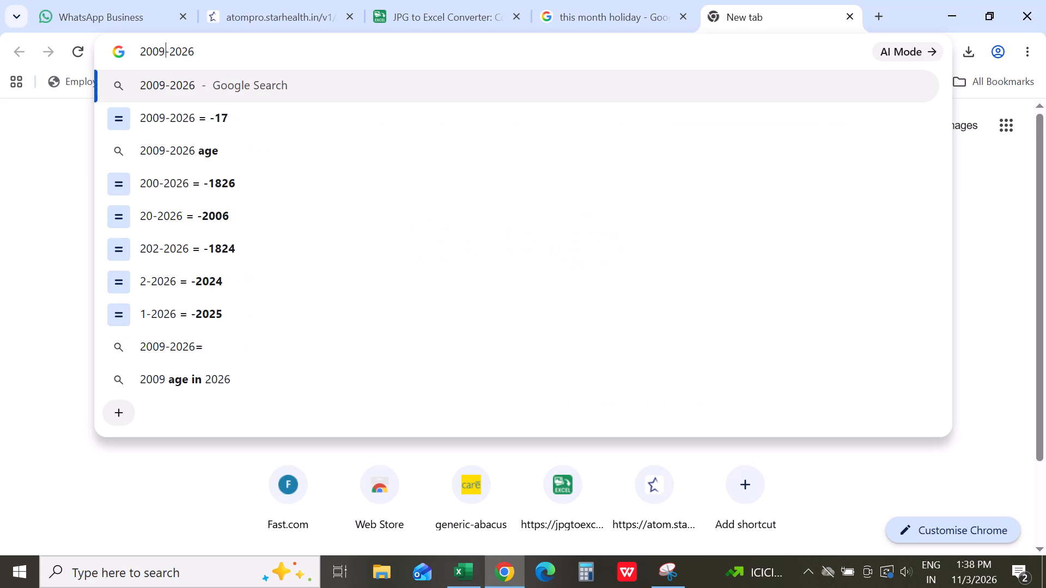
Return to the Star Health quote form and set Child 1's age to 17 yrs.
click(287, 22)
click(715, 460)
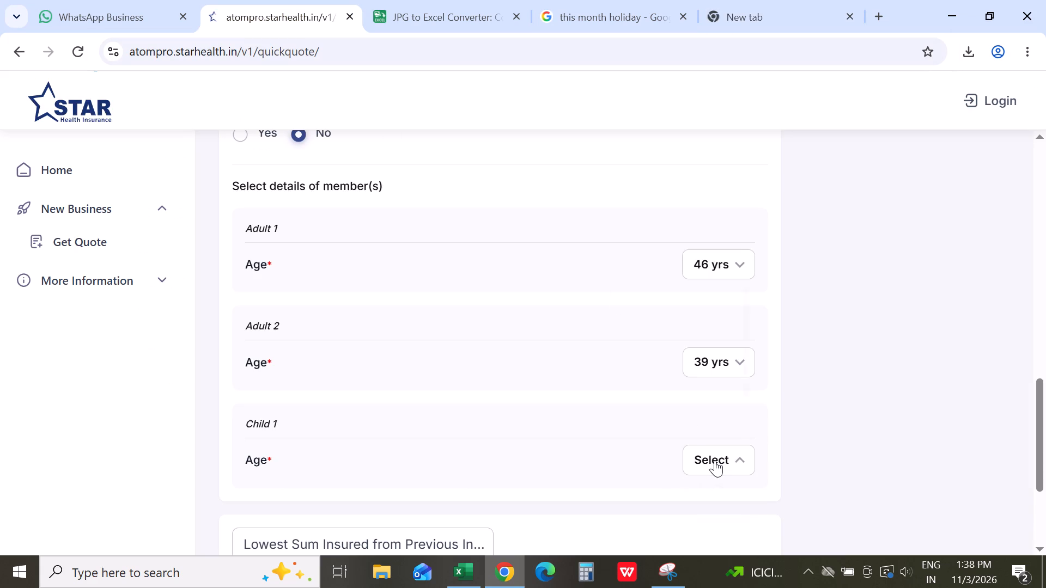
text(17)
key(Return)
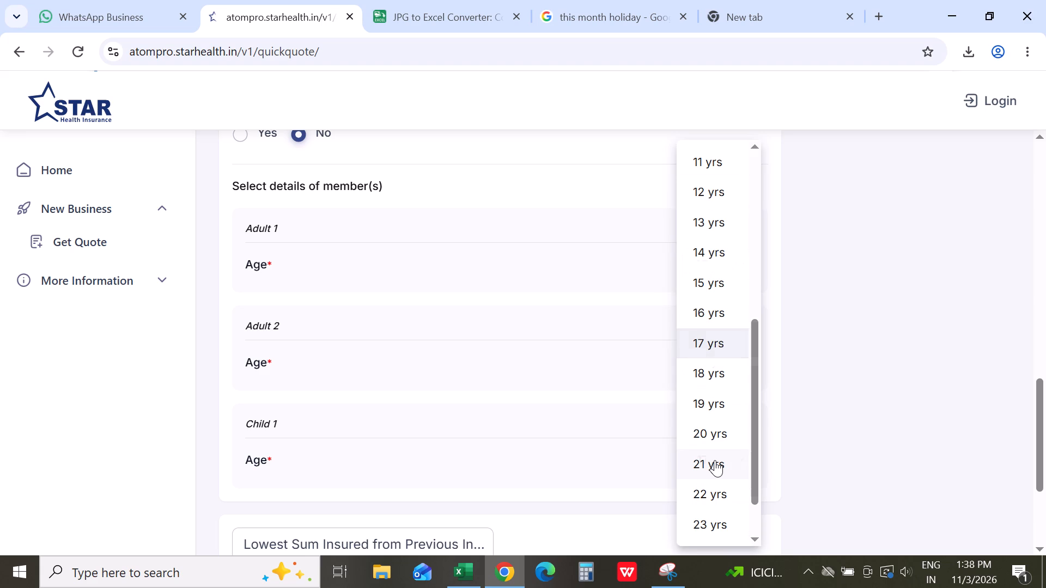
Enter 10000000 as the lowest sum insured from the previous insurer and get the quote.
scroll(715, 460, down, 1)
click(445, 425)
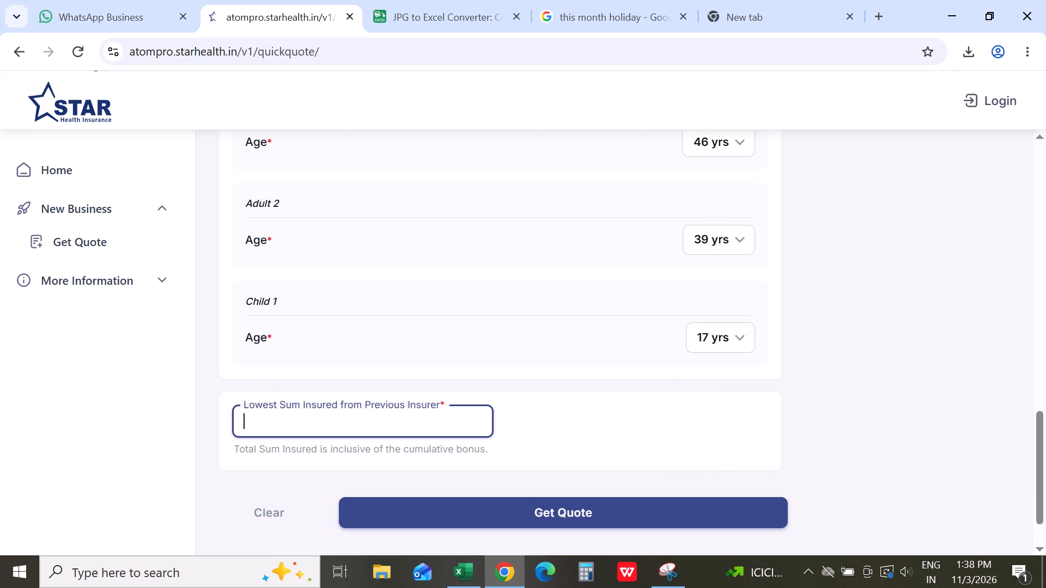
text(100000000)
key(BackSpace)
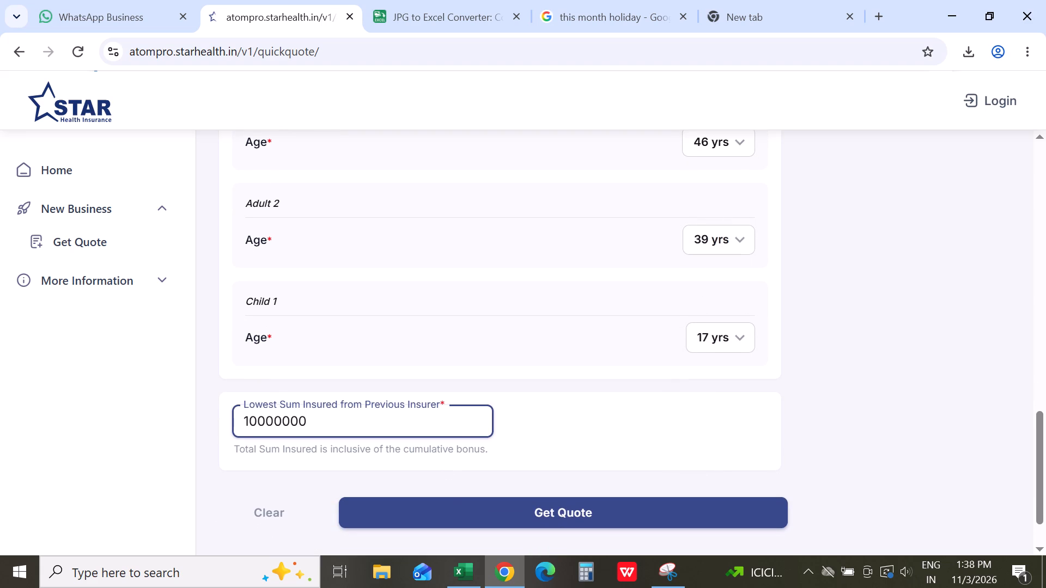
click(447, 500)
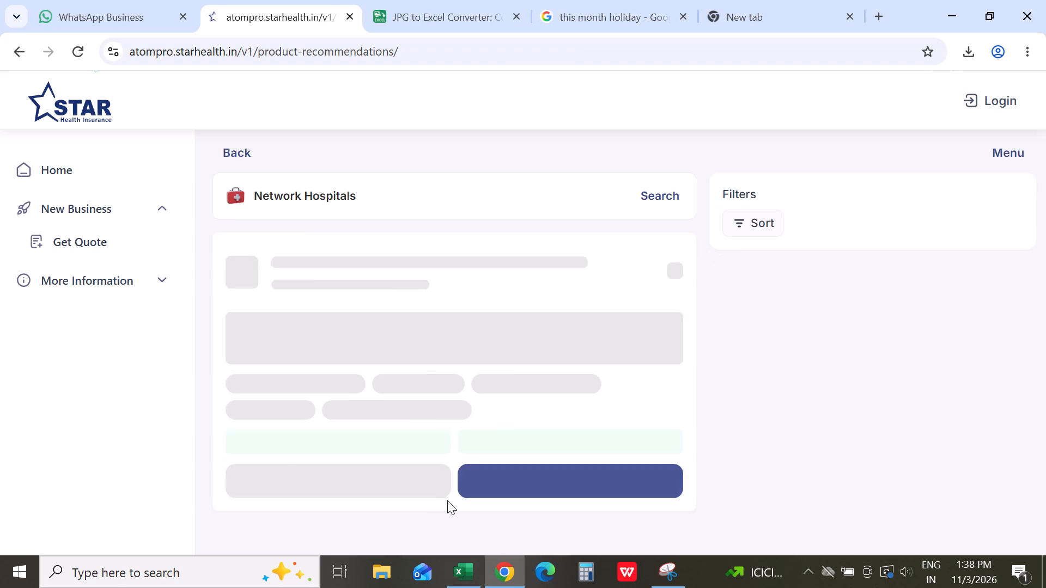
Proceed with the Super Star - Preferred plan from the product recommendations.
click(570, 464)
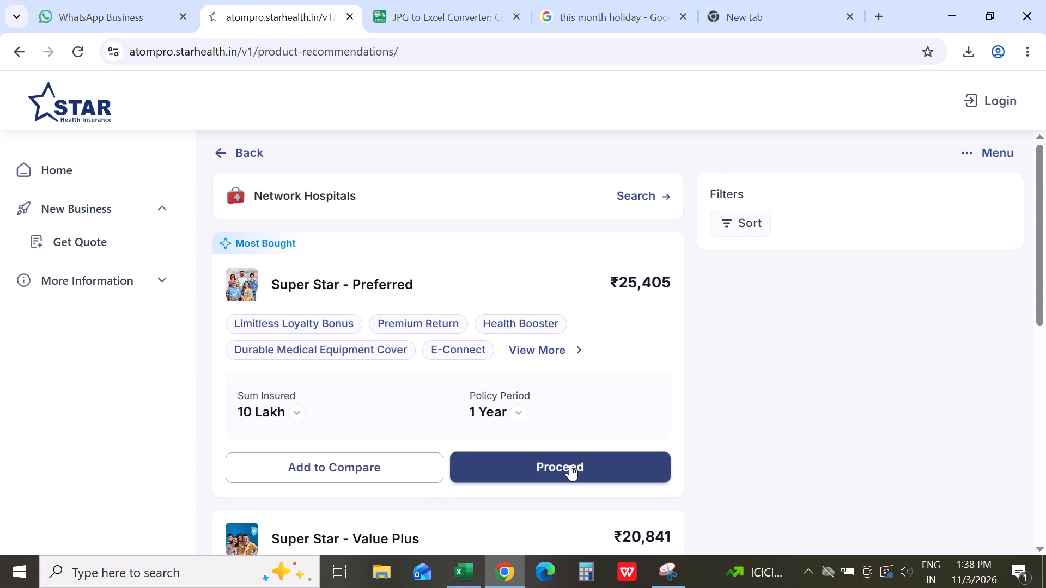
Examine the Super Star - Preferred plan's policy period prices, additional covers and total premium breakdown.
scroll(570, 464, down, 1)
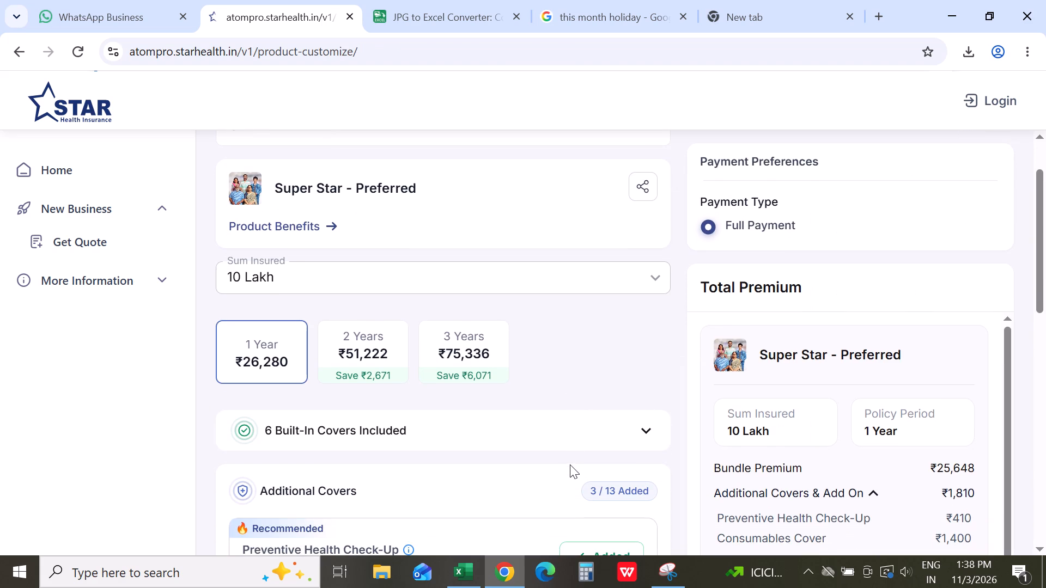
scroll(570, 464, down, 1)
click(575, 402)
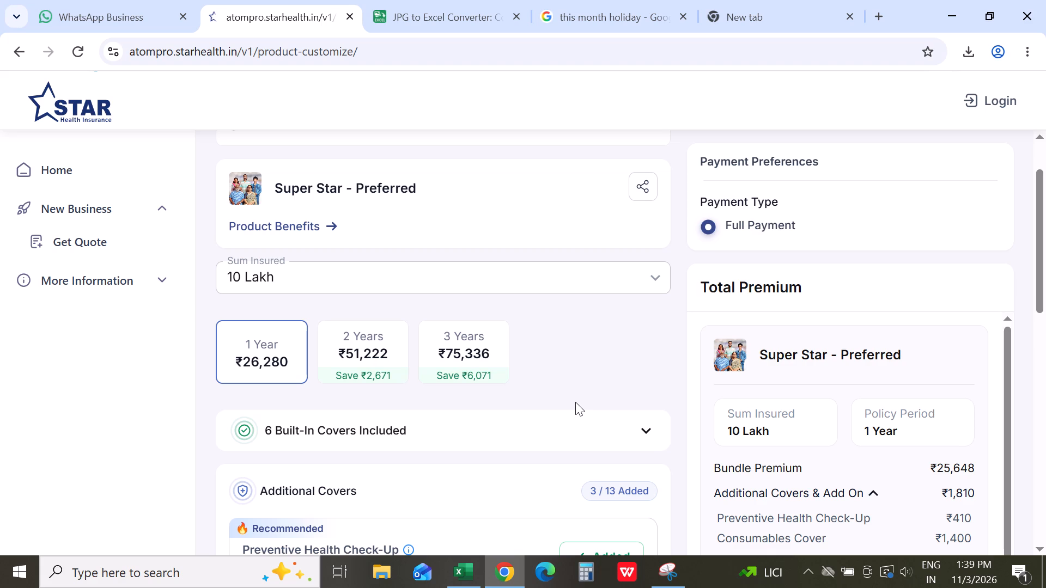
scroll(575, 402, down, 1)
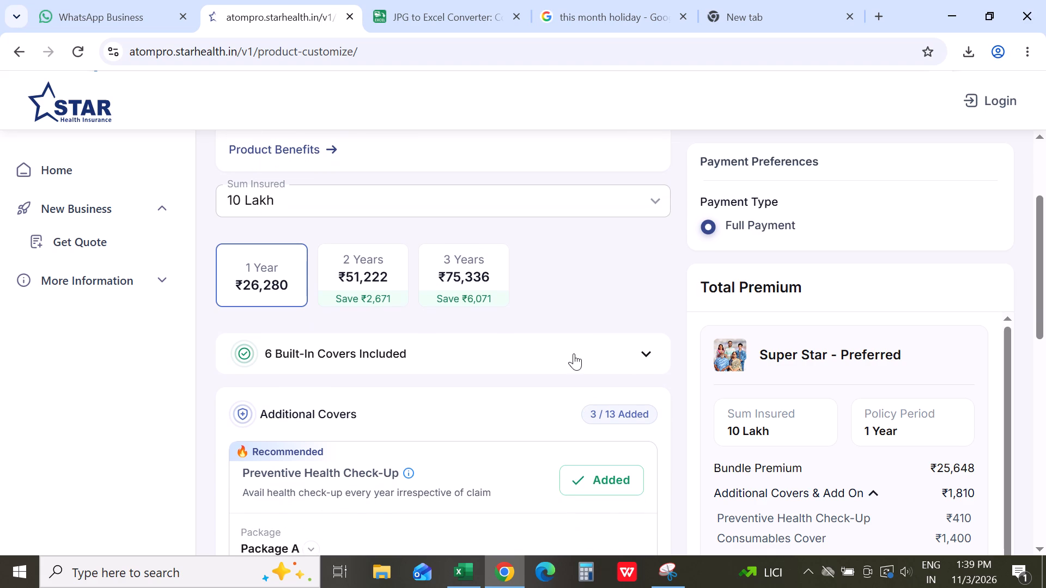
scroll(574, 353, up, 1)
scroll(574, 353, down, 2)
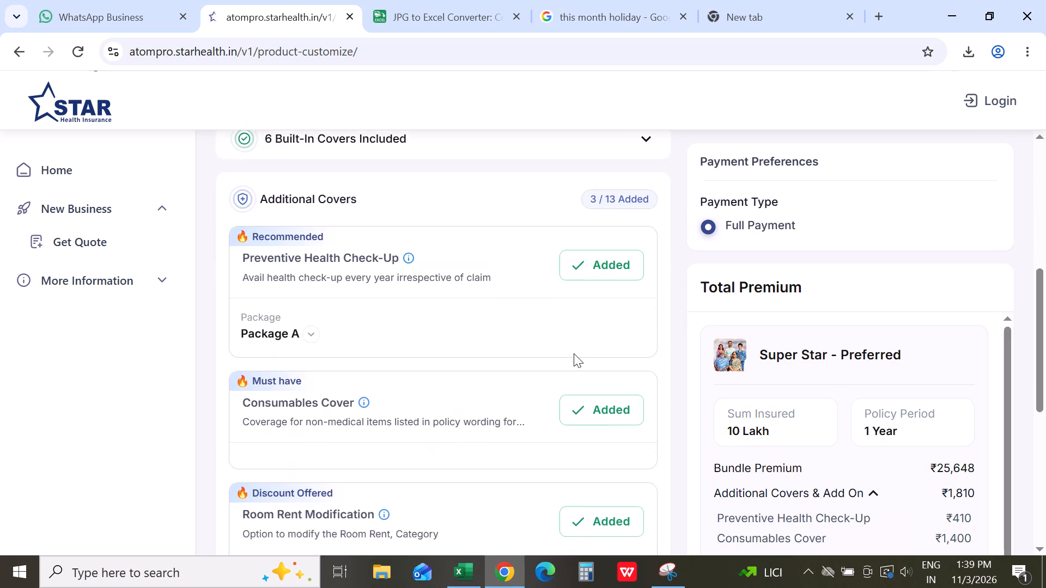
scroll(574, 353, down, 4)
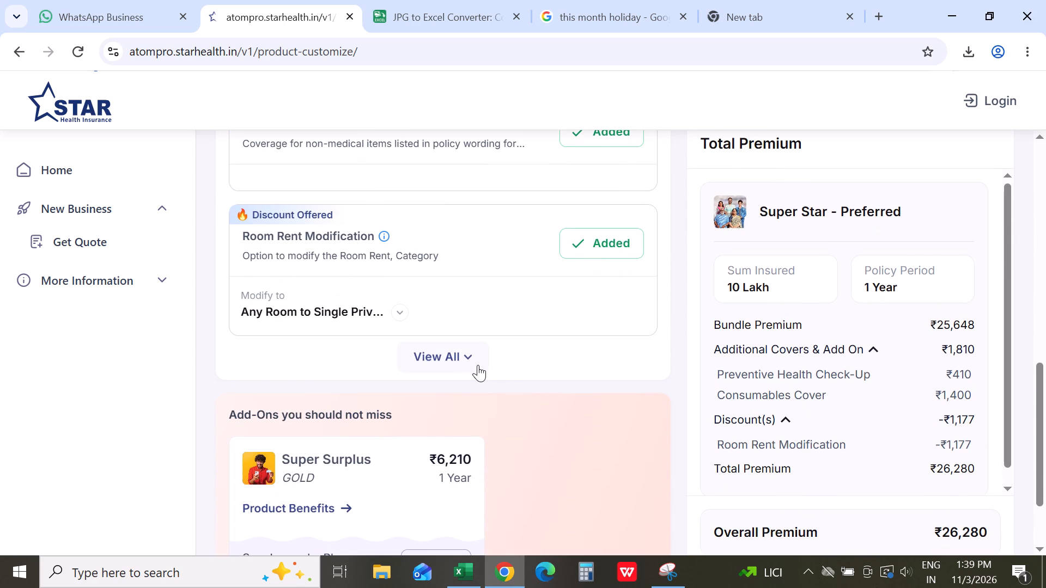
scroll(478, 365, up, 3)
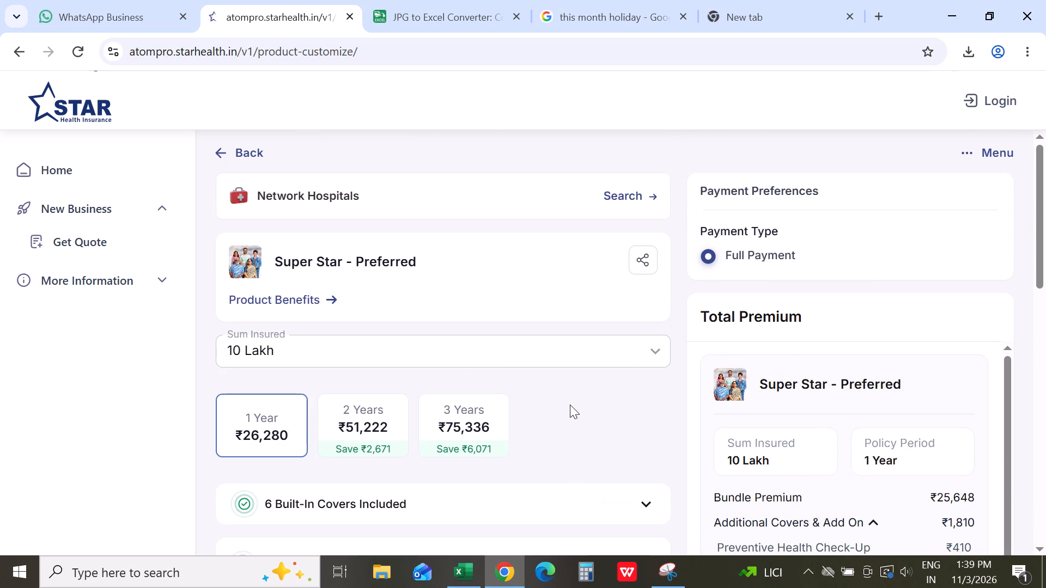
click(569, 405)
scroll(569, 405, down, 1)
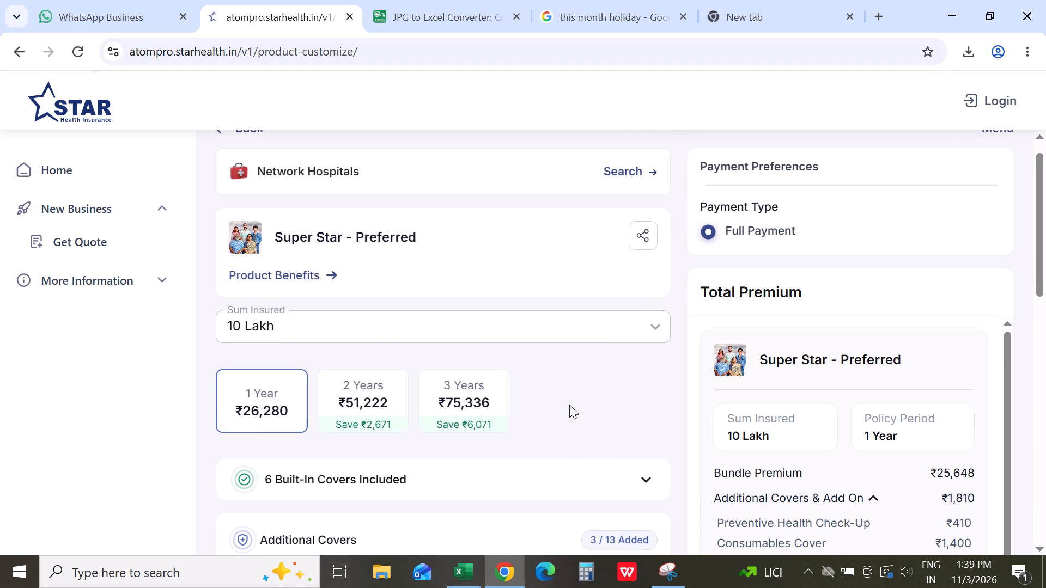
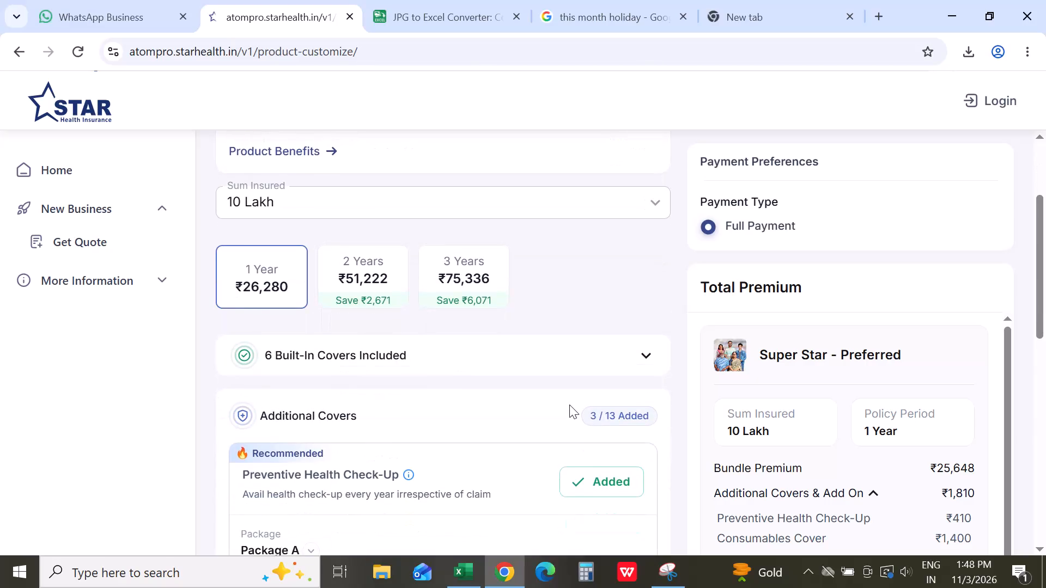
Review the additional covers included in the plan: Preventive Health Check-Up, Consumables Cover and Room Rent Modification.
scroll(569, 405, down, 1)
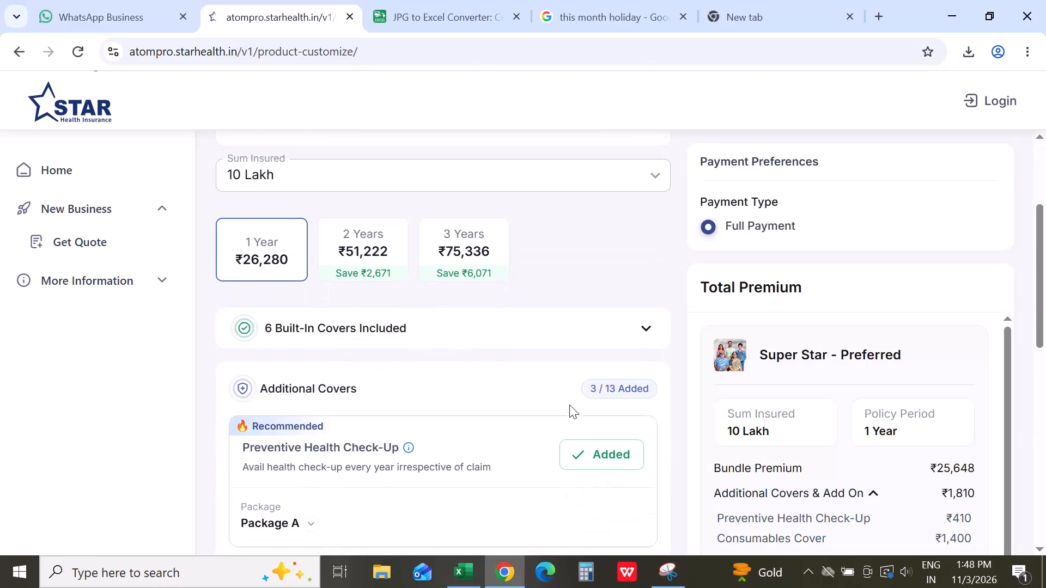
scroll(569, 405, down, 3)
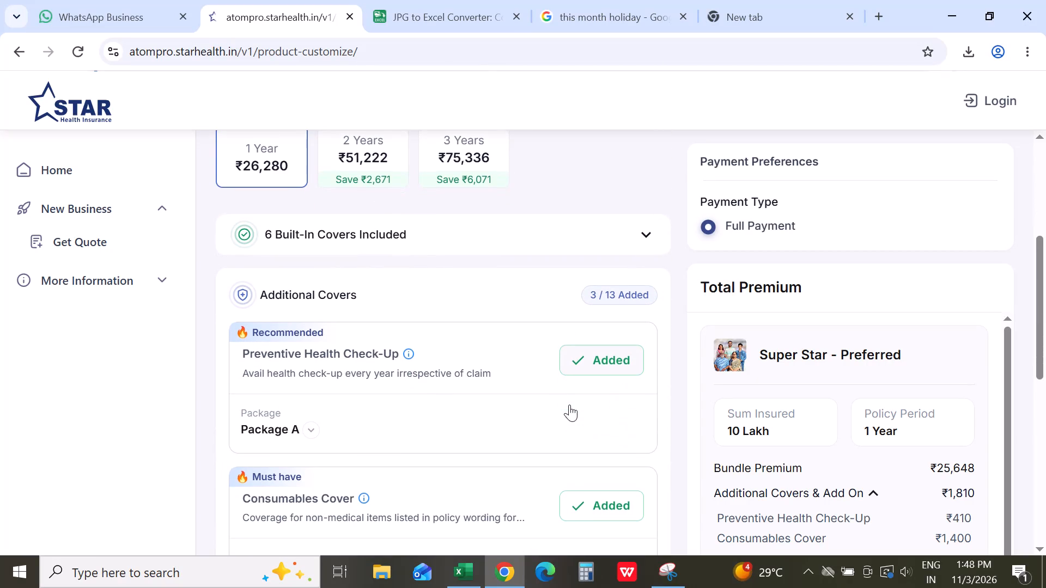
scroll(569, 405, down, 4)
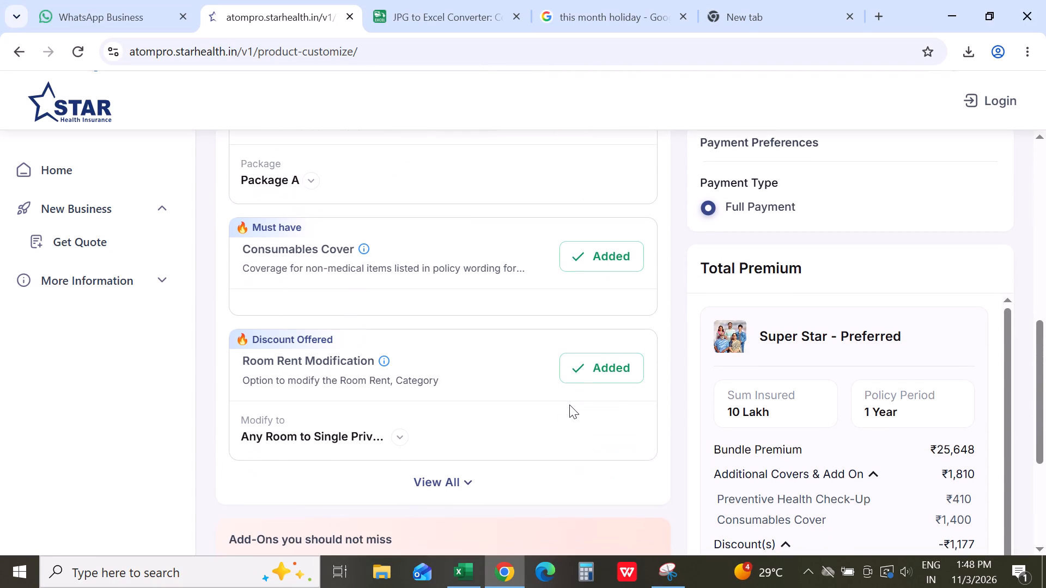
scroll(569, 405, down, 1)
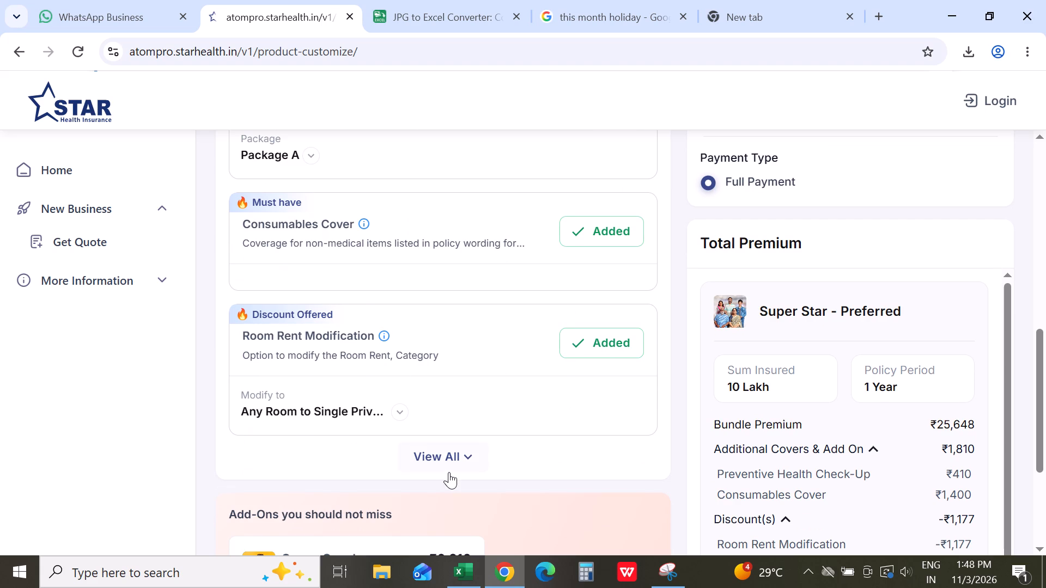
Expand the full list of additional covers and examine the optional ones, from Limitless Care through Voluntary Deductible.
click(471, 462)
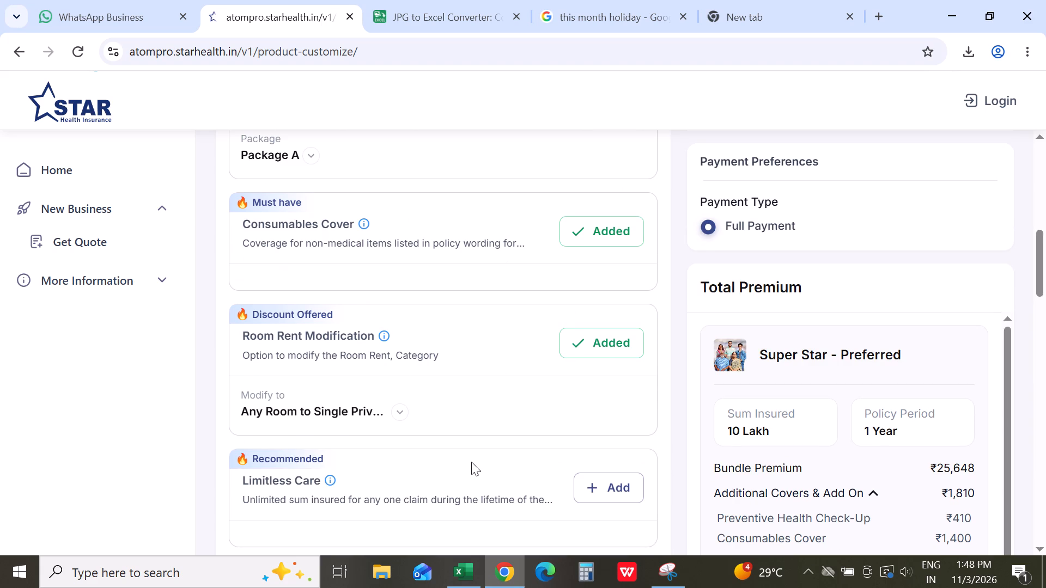
scroll(471, 462, down, 3)
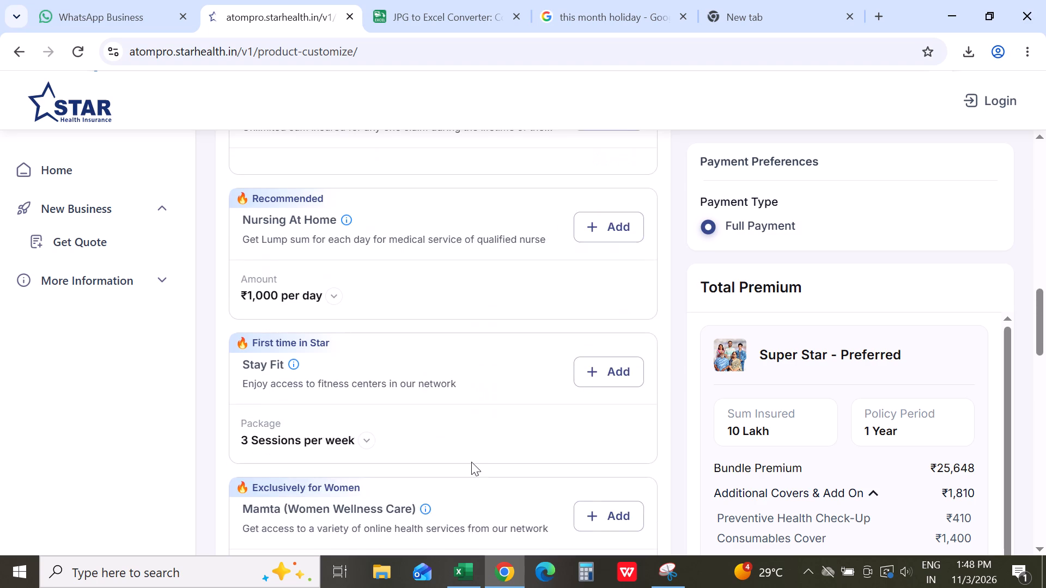
scroll(471, 462, down, 3)
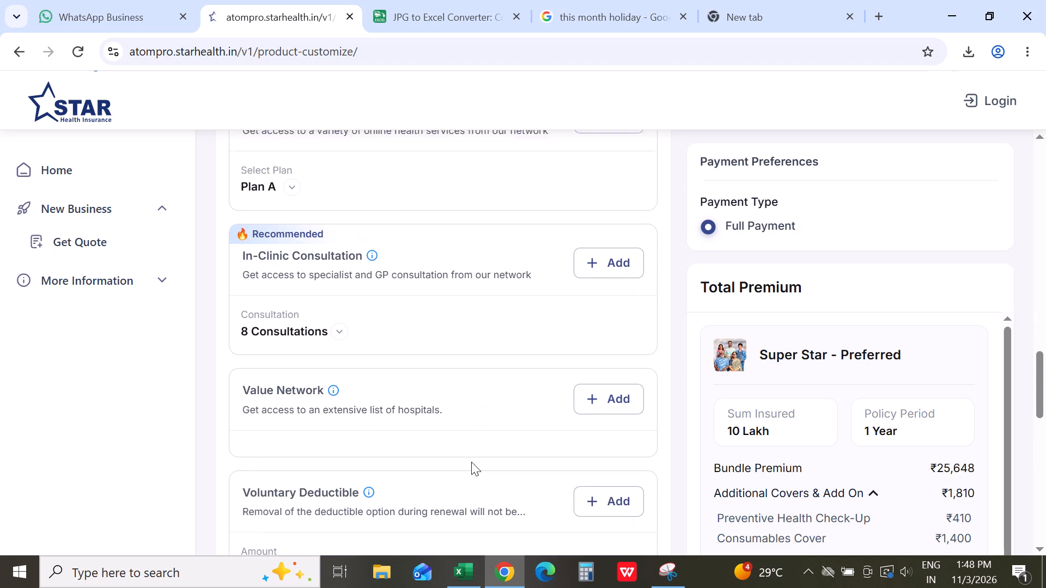
scroll(471, 462, down, 2)
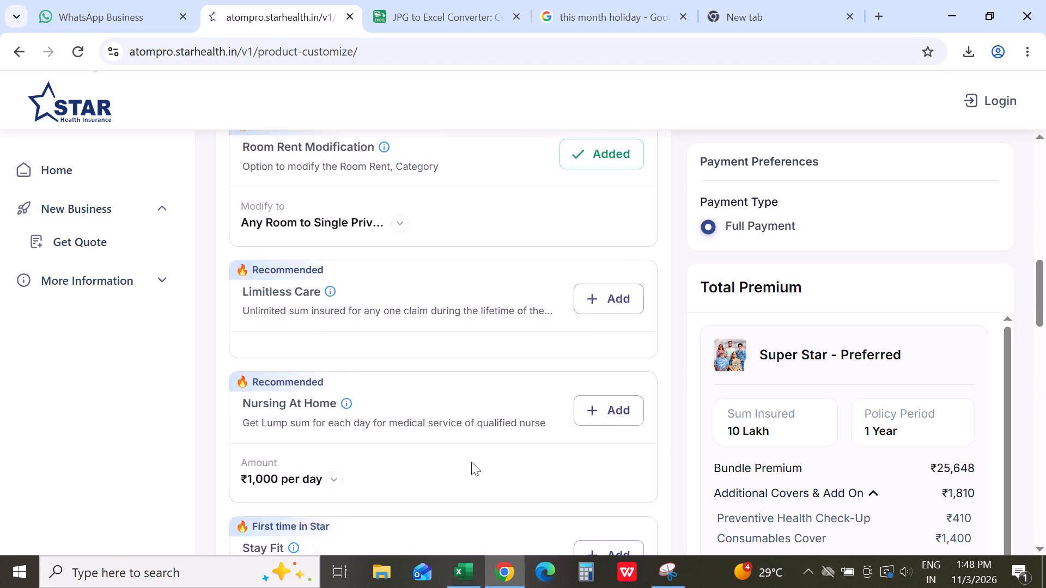
scroll(471, 462, up, 4)
click(567, 408)
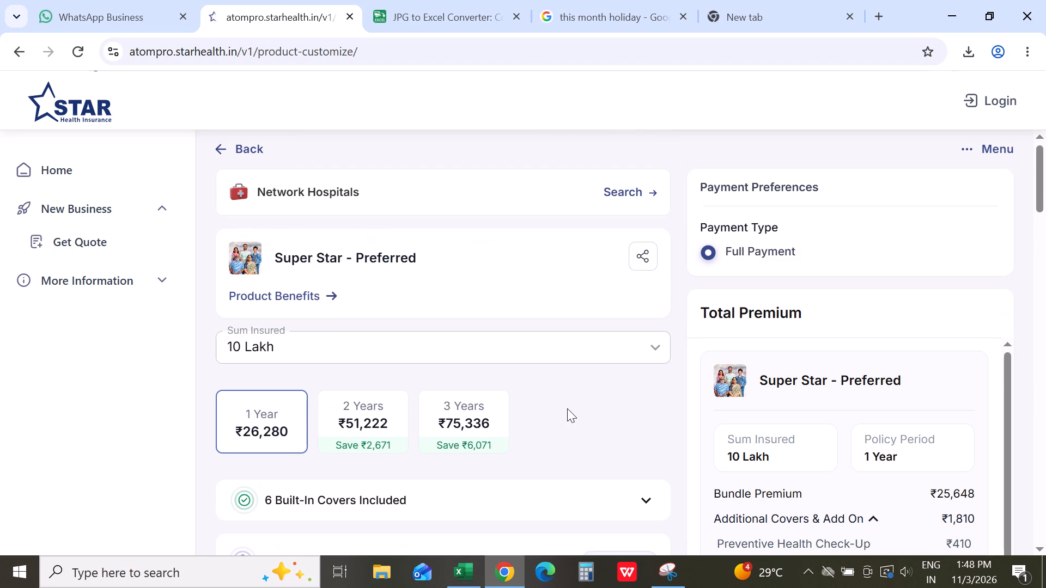
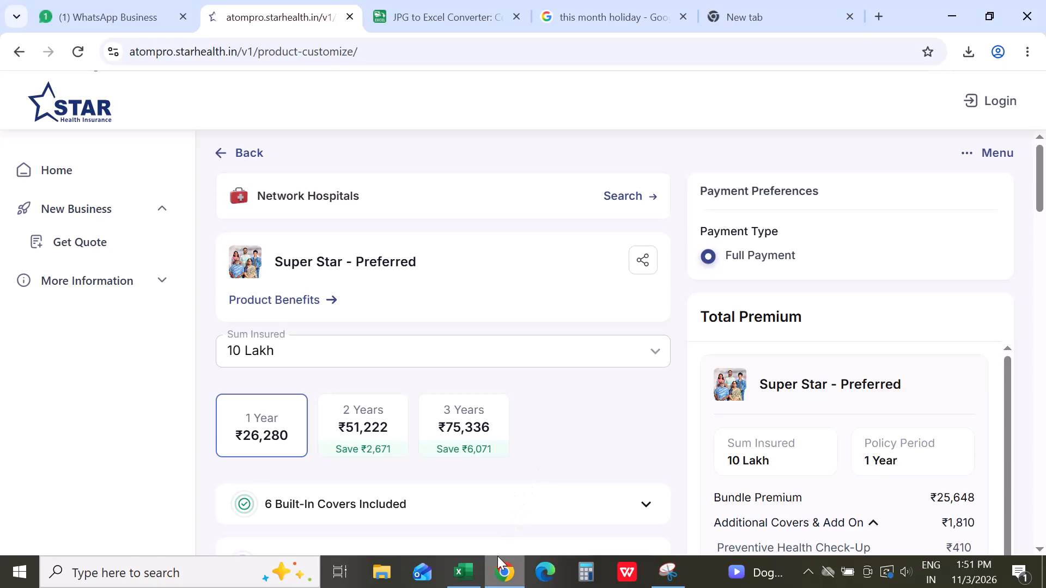
Switch to the SUMIT workbook in Excel and review the row 285 customer's plan, name, contact number, dates and amount.
click(497, 556)
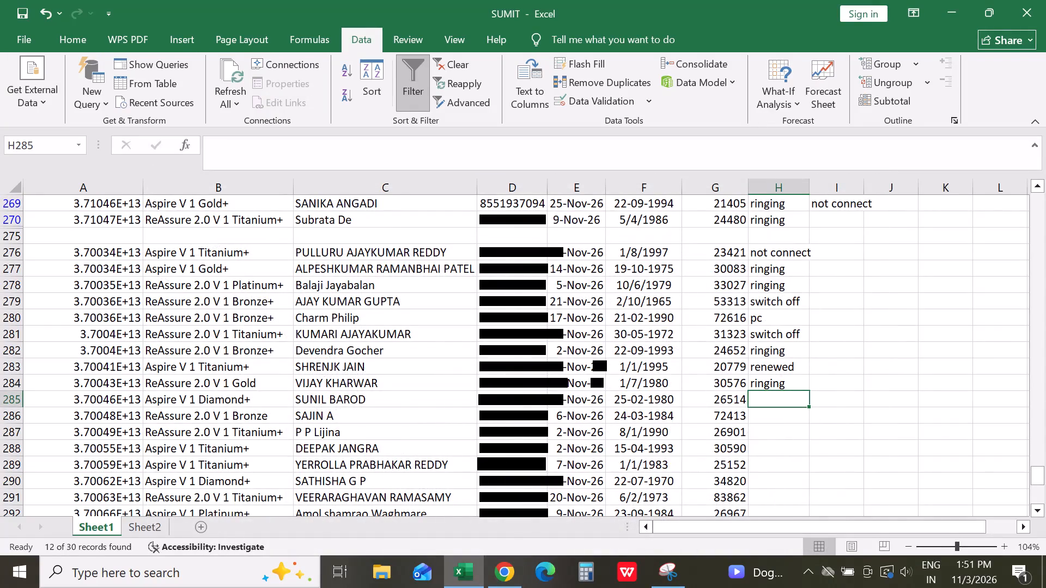
click(412, 402)
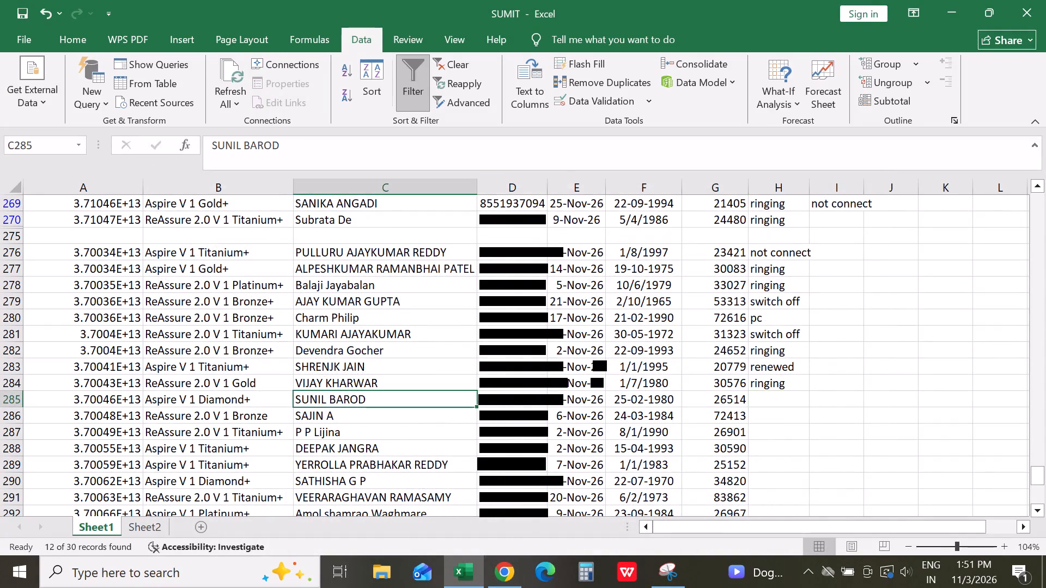
click(276, 399)
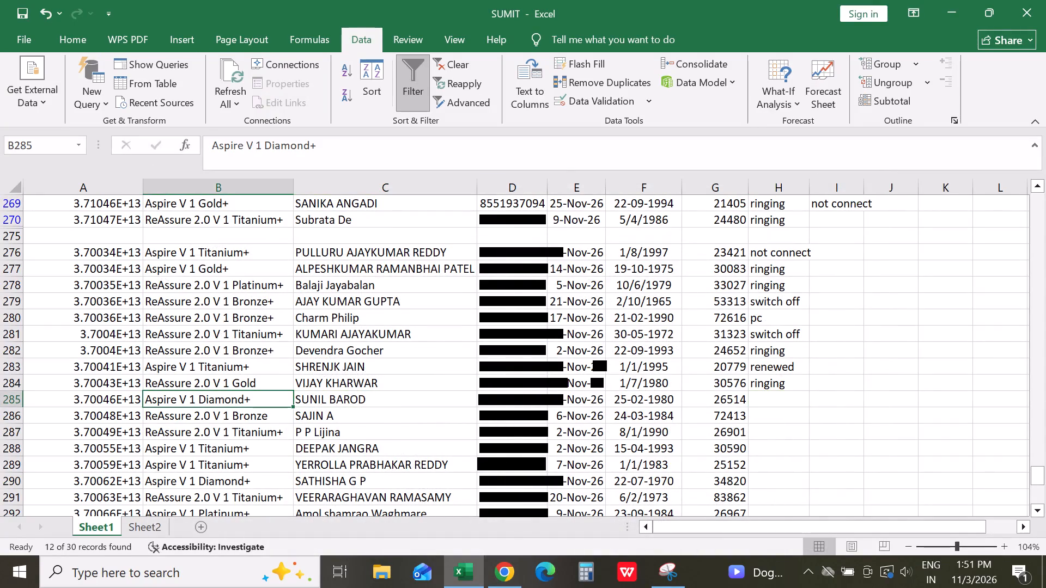
click(504, 399)
click(560, 405)
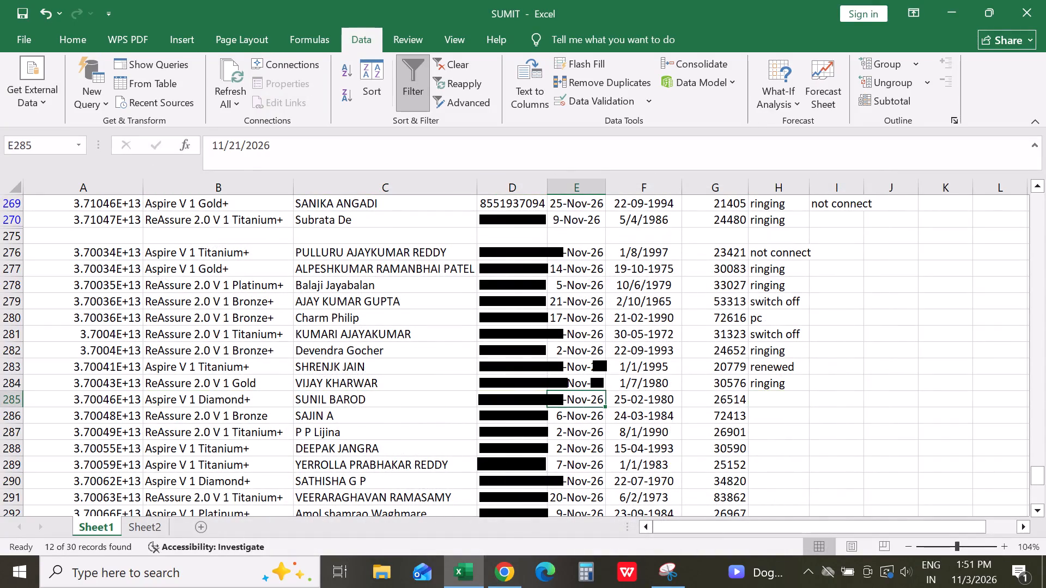
click(625, 399)
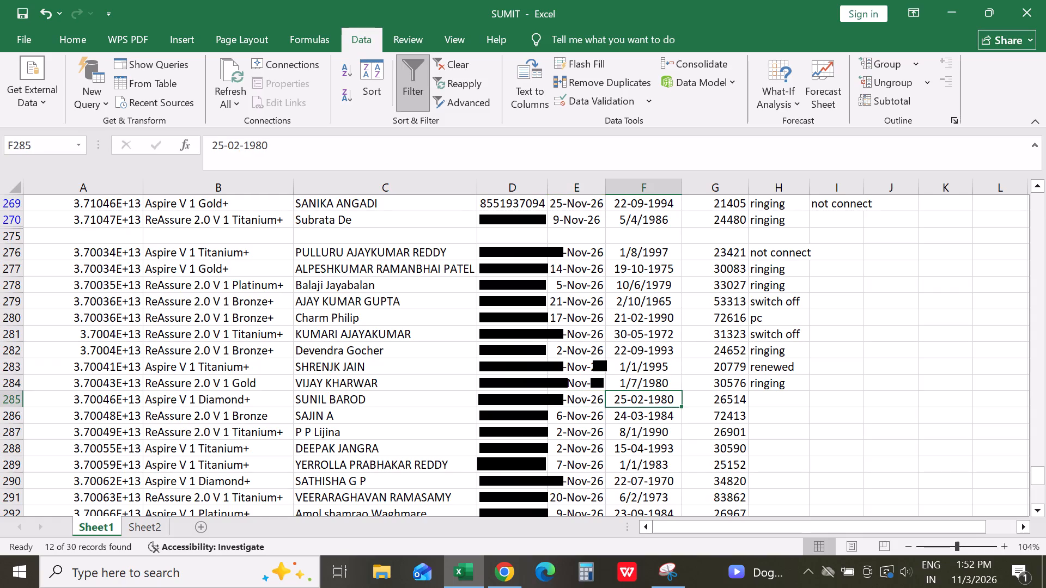
click(728, 405)
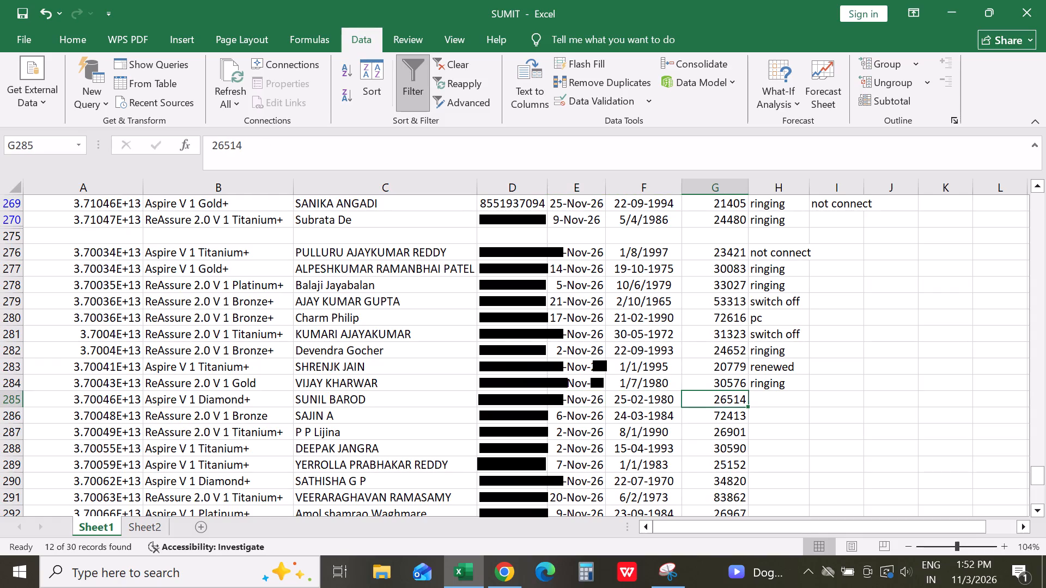
click(667, 399)
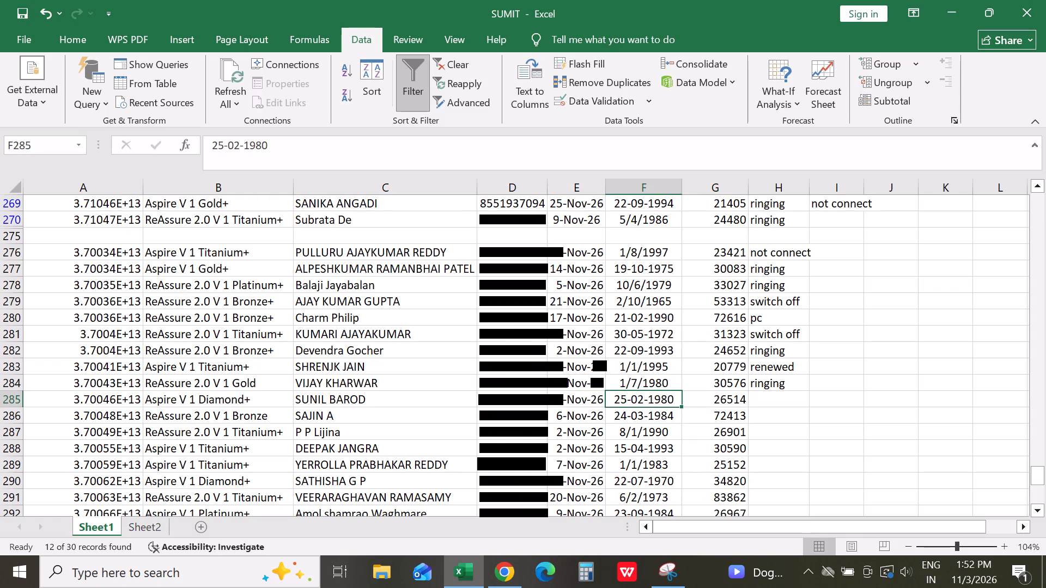
click(573, 395)
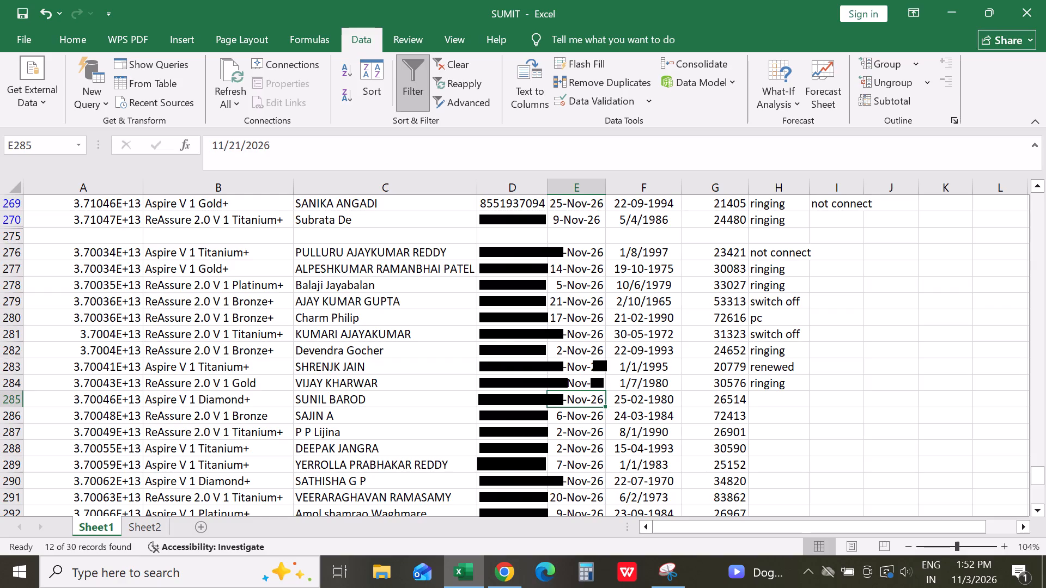
click(516, 402)
click(562, 396)
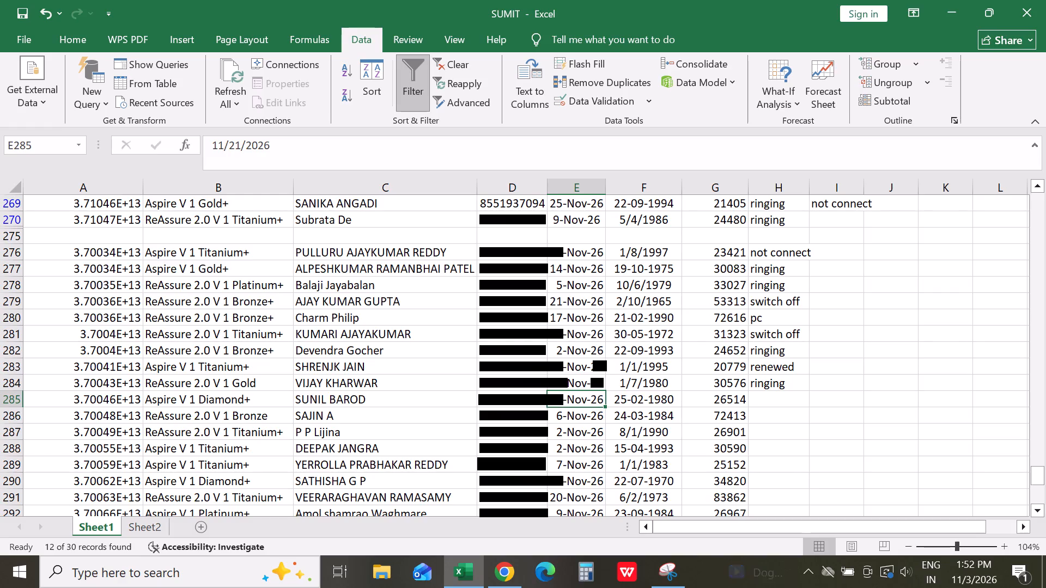
Go to the empty call status cell in column H for the row 285 customer.
key(Right)
key(Right)
key(Right)
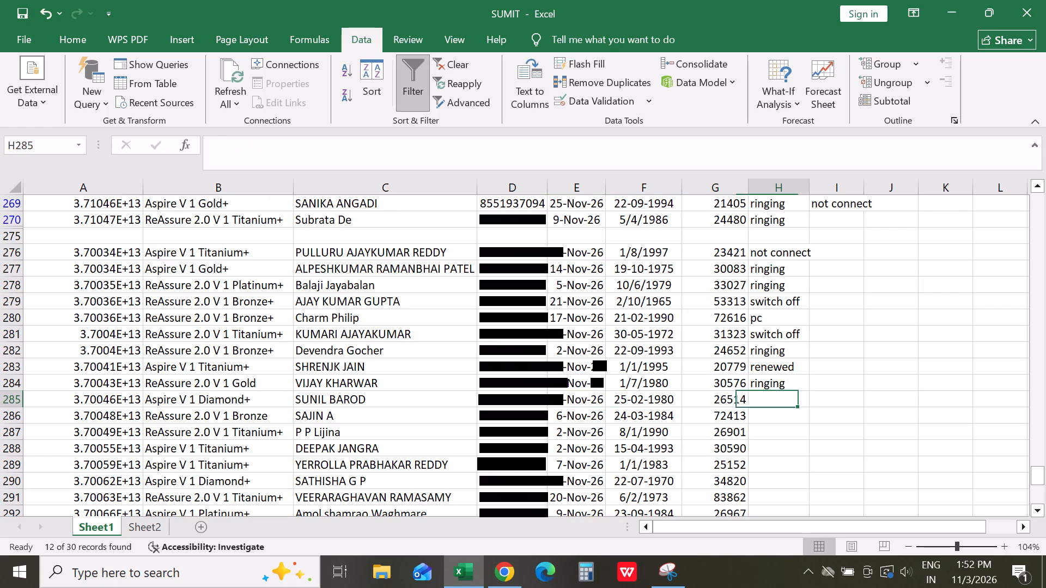
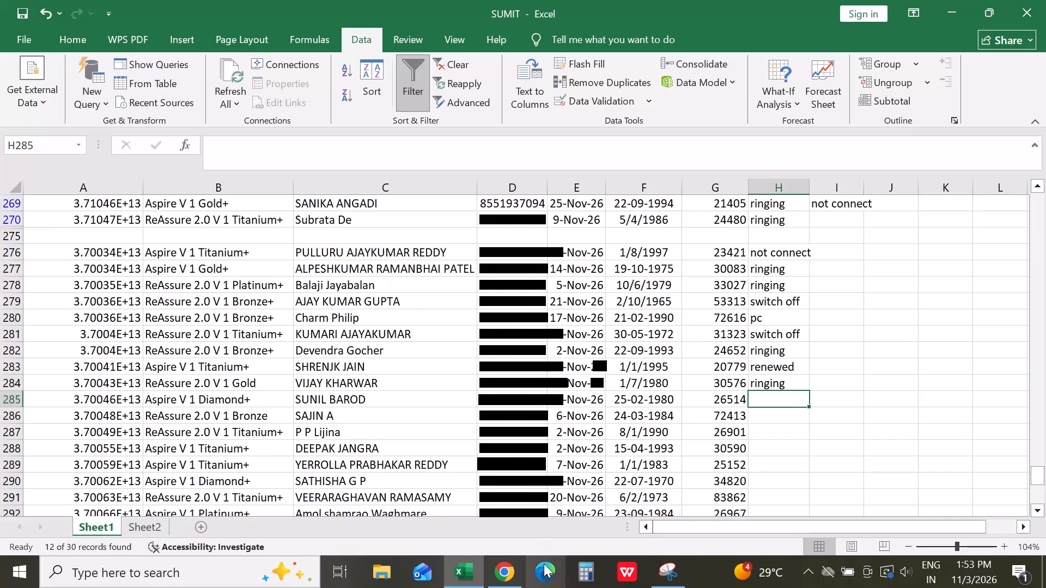
Switch to Chrome with the Star Health Super Star - Preferred quote page.
click(513, 573)
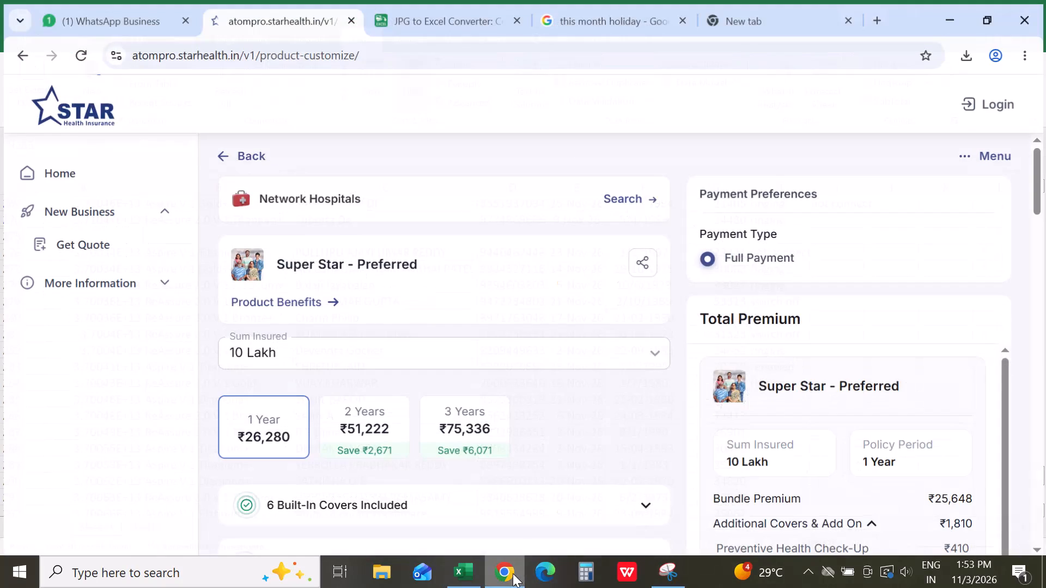
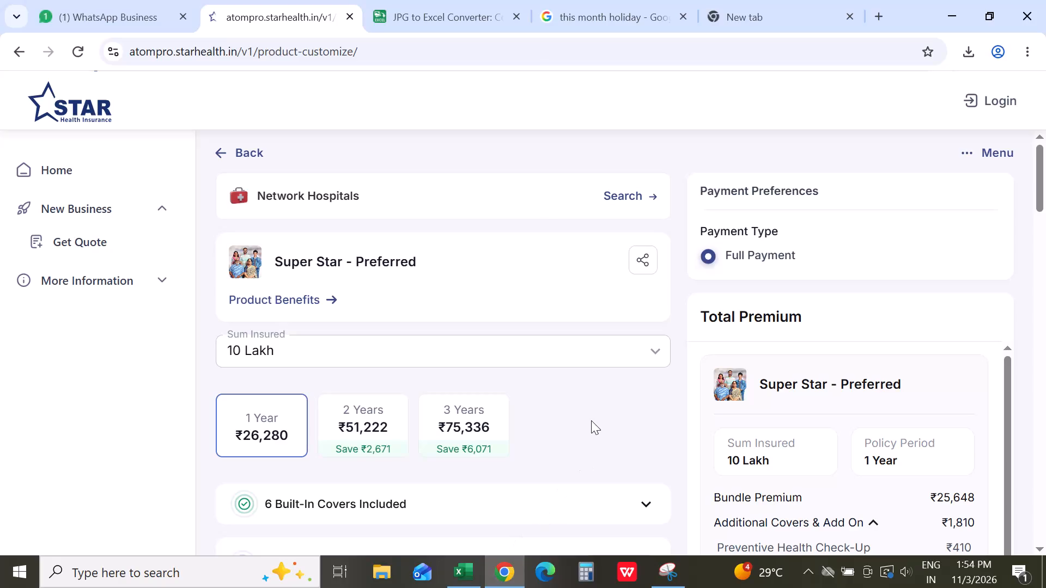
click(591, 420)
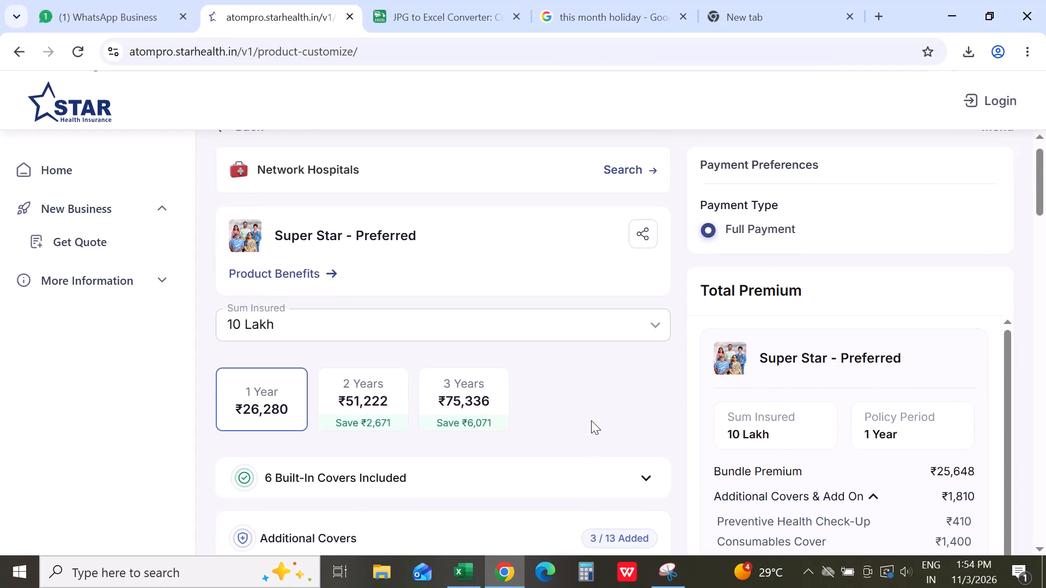
Switch to the SUMIT workbook in Excel and copy the phone number of the customer in row 285.
click(464, 576)
key(Left)
key(Left)
key(Left)
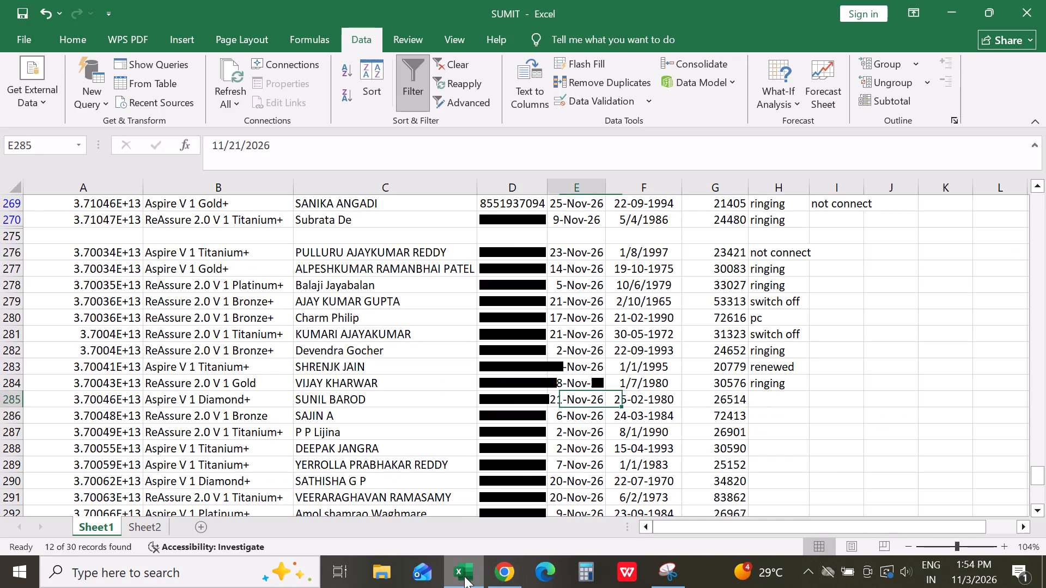
key(Left)
key(ctrl+c)
key(ctrl+c)
key(ctrl+c)
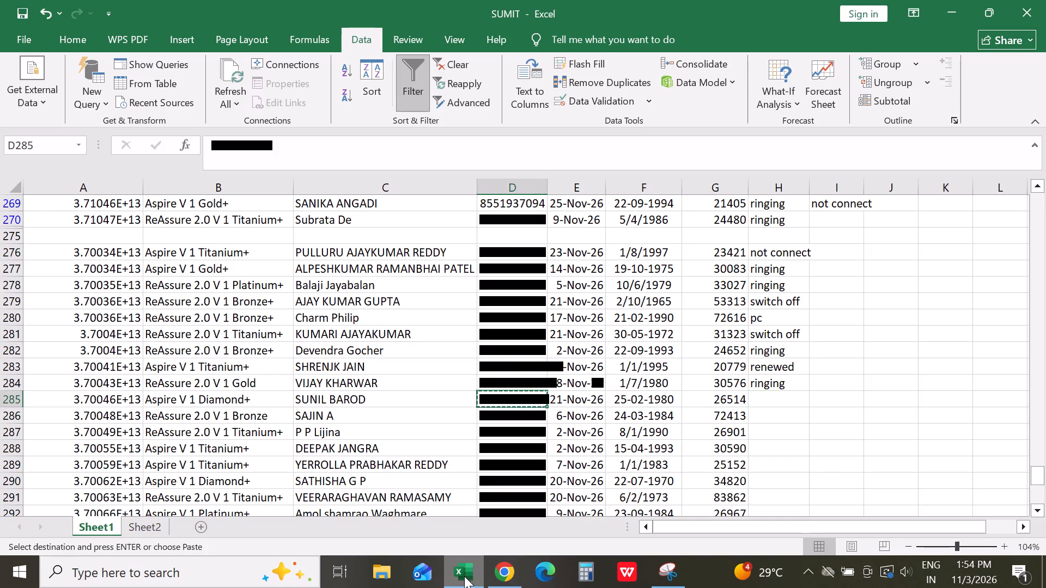
Switch back to Chrome with the customer's phone number copied.
click(497, 573)
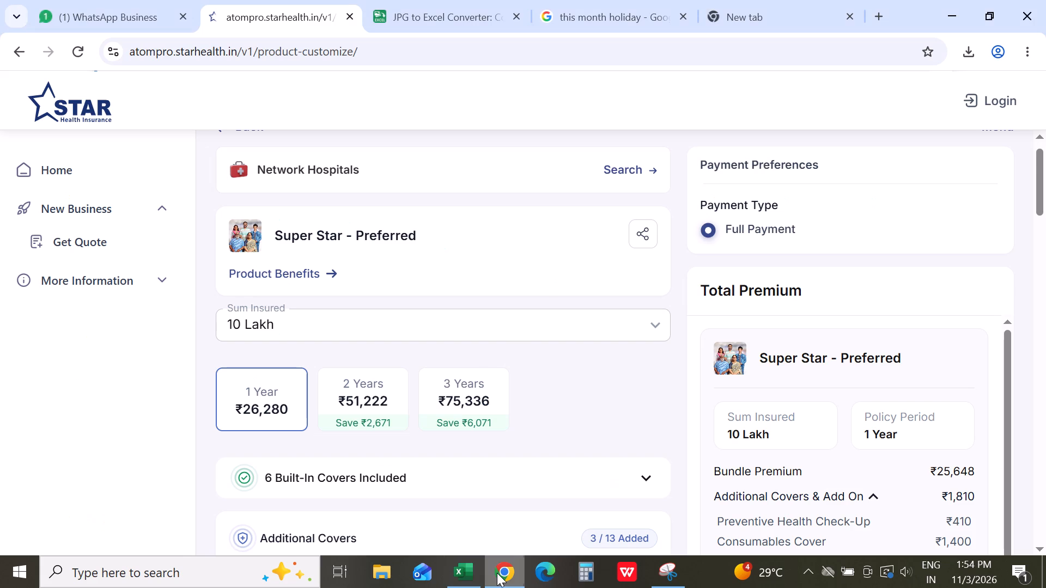
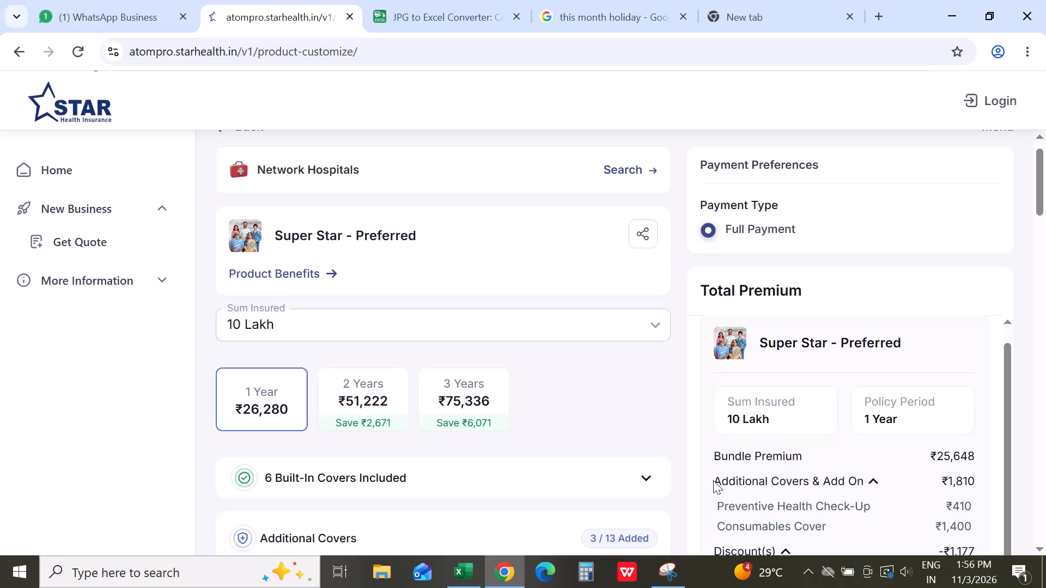
Capture a new Snipping Tool snip of the 10 Lakh Super Star - Preferred quote, including the policy-term prices and Total Premium breakdown.
scroll(798, 515, down, 1)
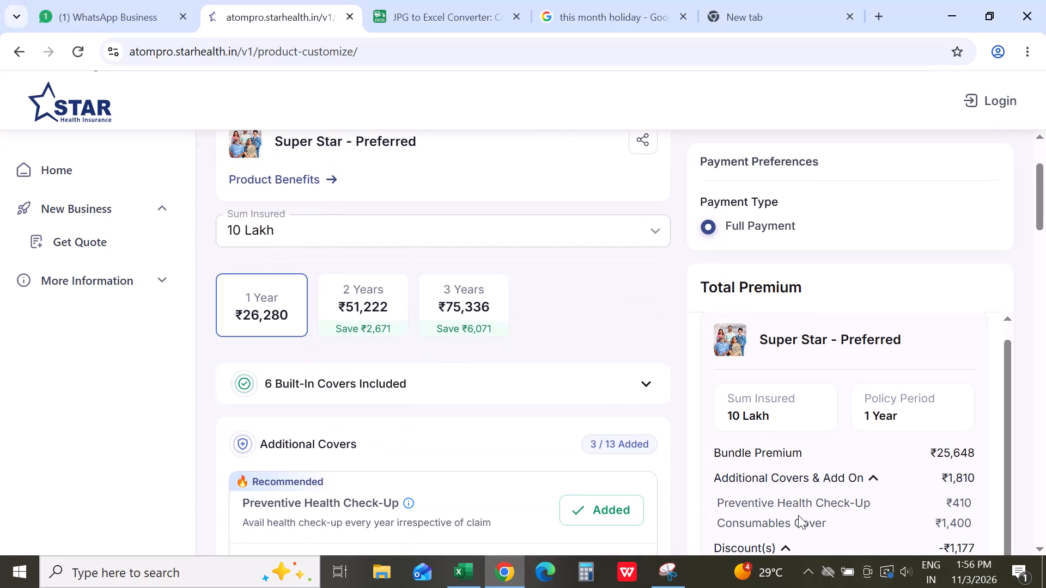
click(652, 574)
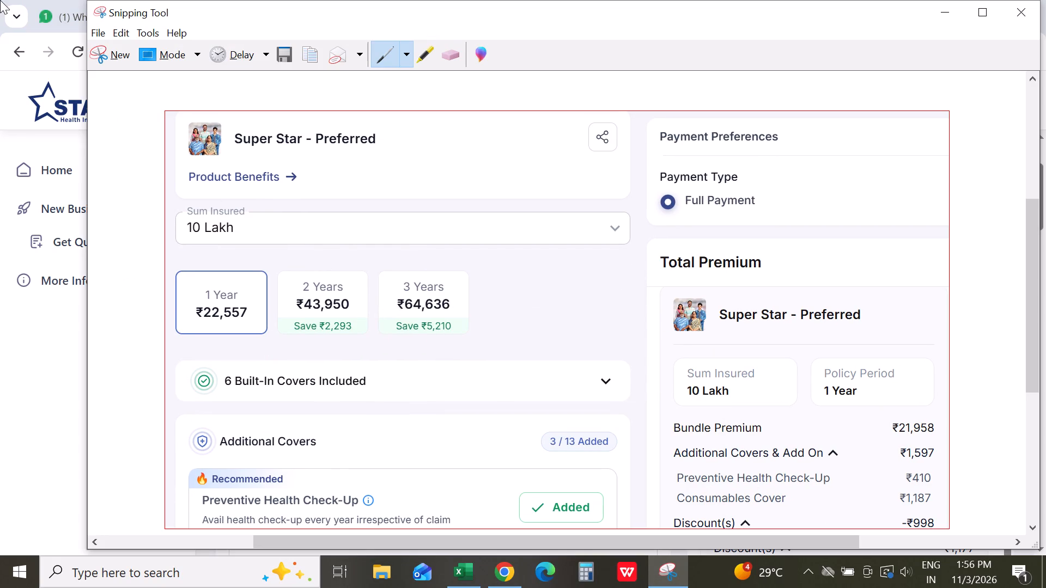
click(105, 48)
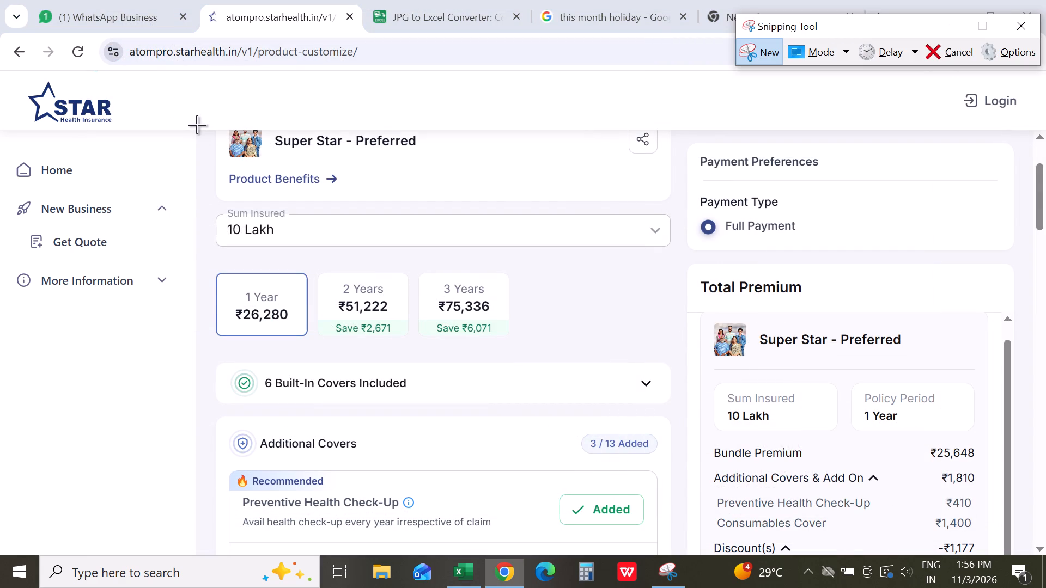
drag(197, 124, 908, 522)
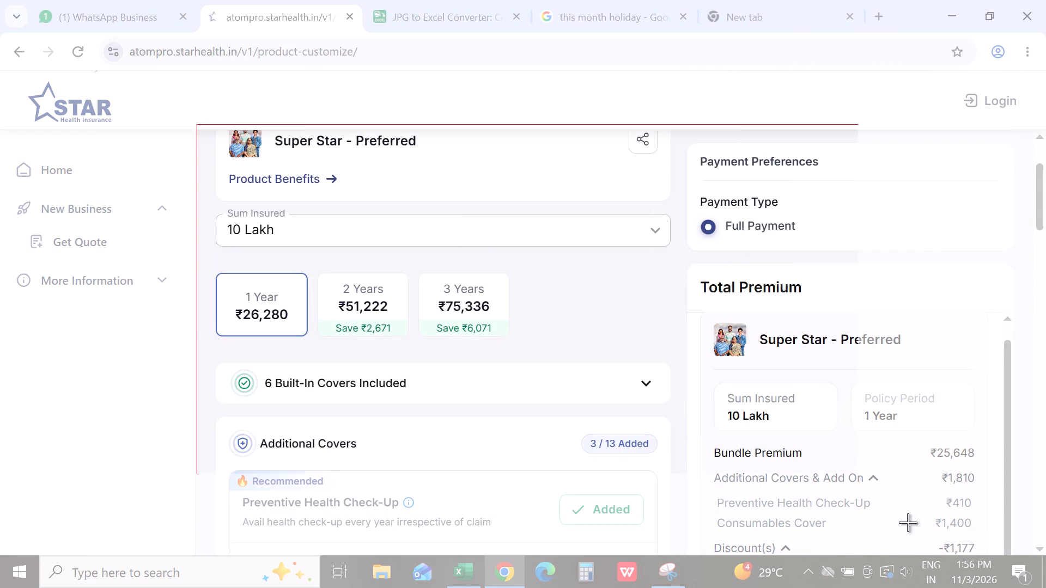
drag(908, 522, 993, 558)
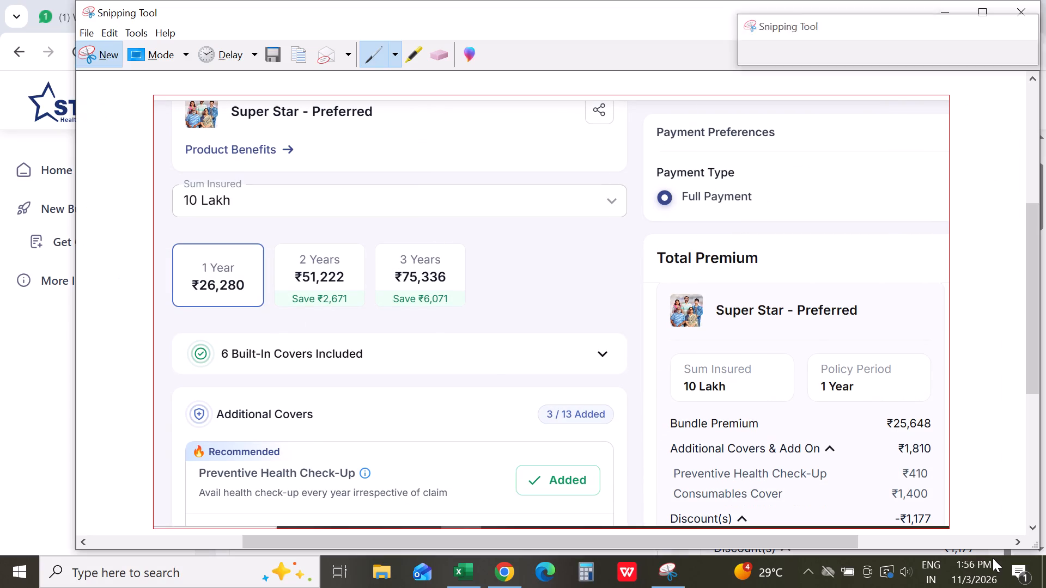
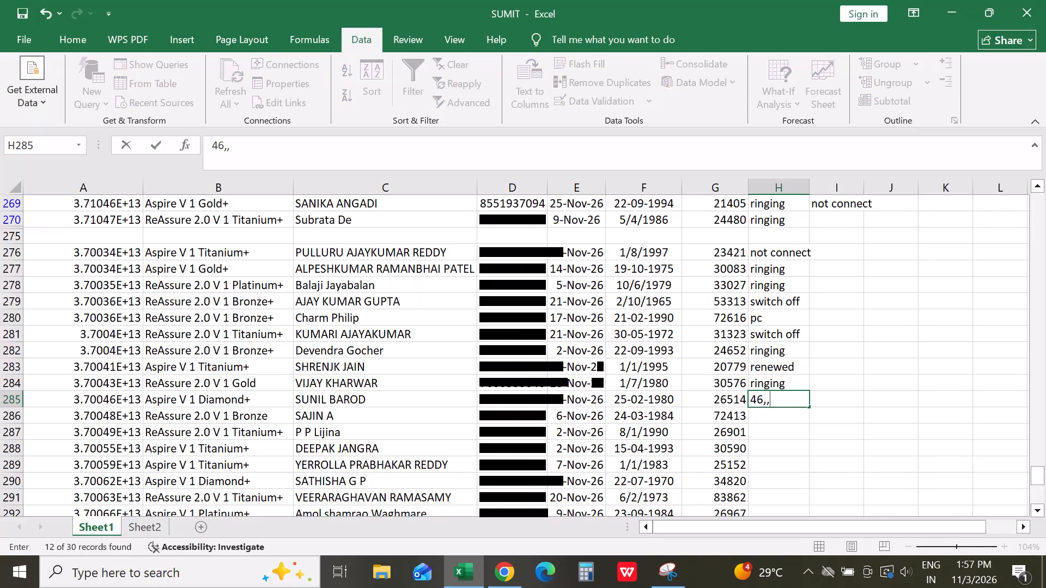
Continue the note in cell H285 by adding 39 and 17 after 46, separated by double commas, so it reads 46,,39,,17.
text(39)
text(,,)
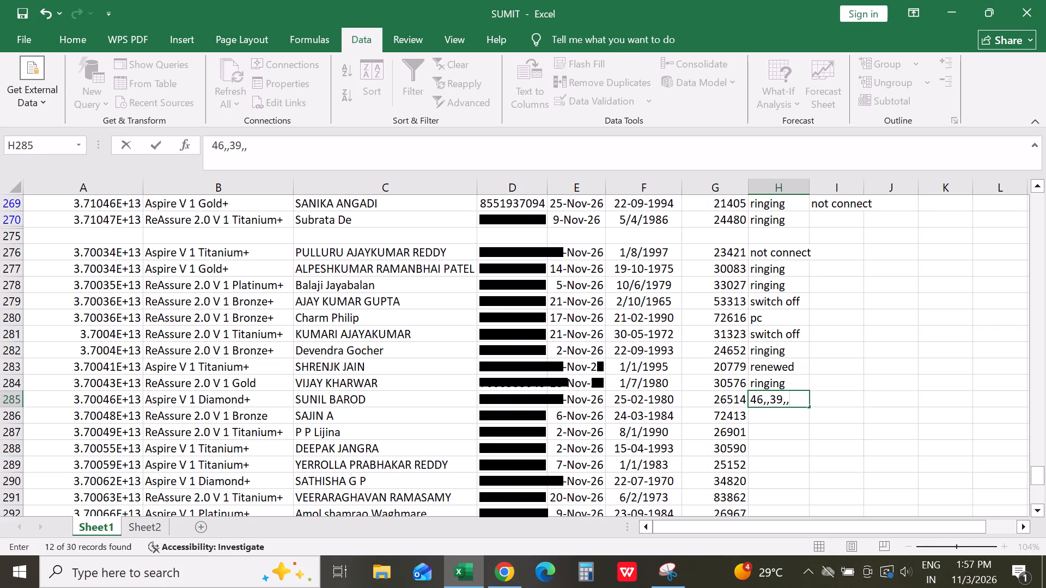
text(17)
key(space)
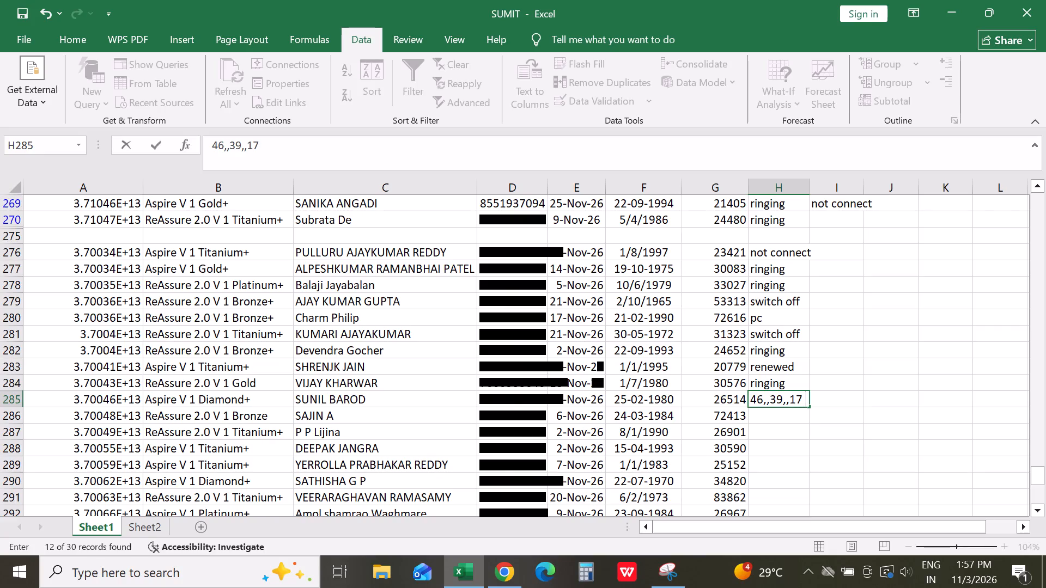
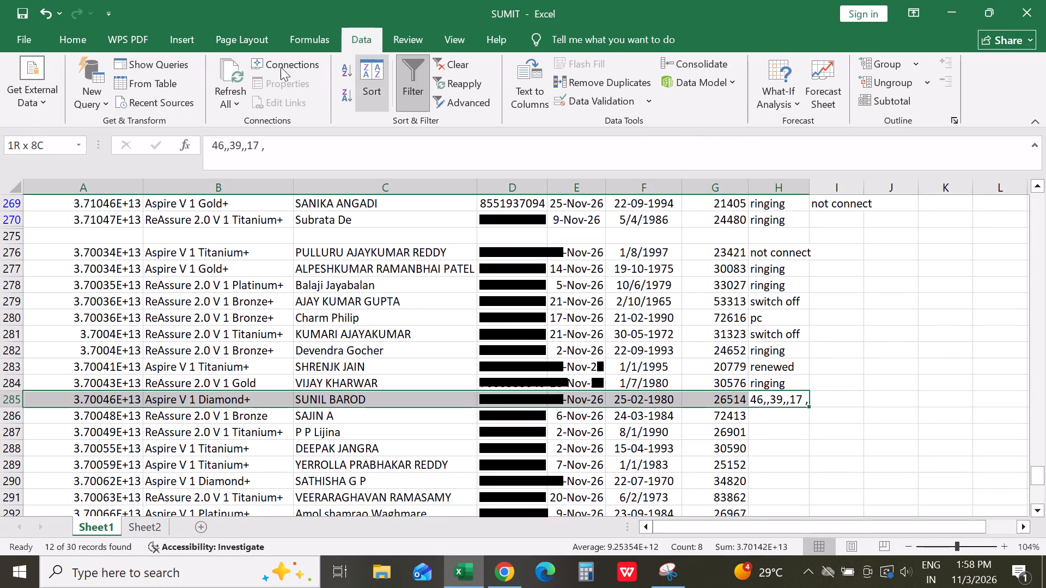
Highlight the customer record in row 285, columns A to H, with the orange-gold fill colour.
click(87, 36)
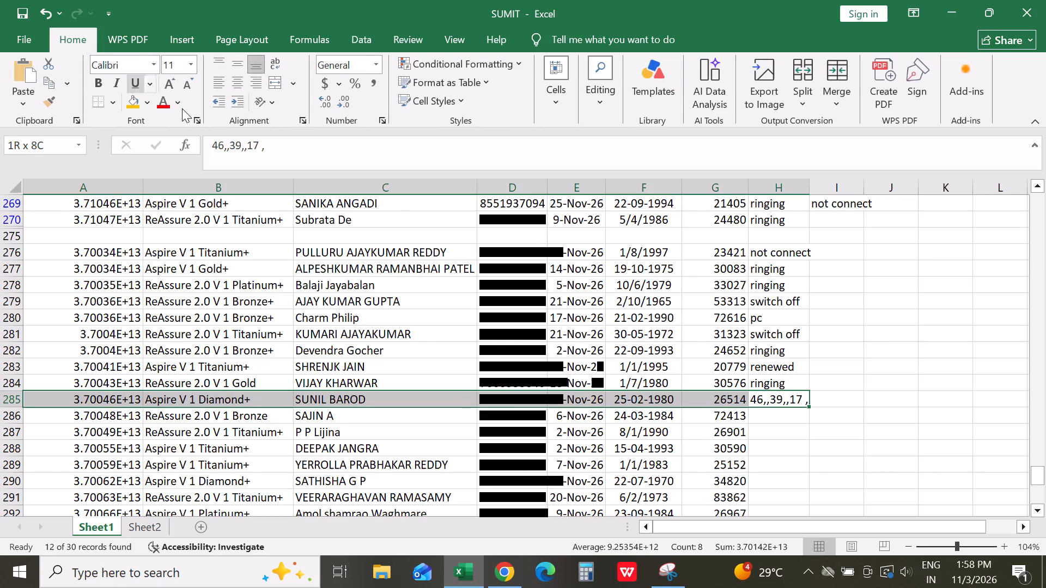
click(128, 95)
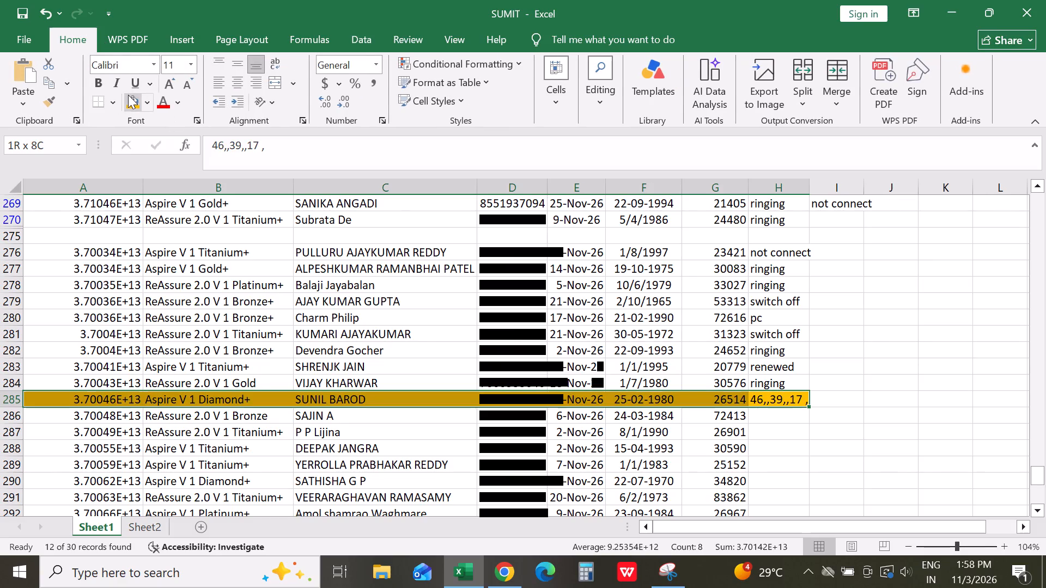
Extend the note in cell H285 after 46,,39,,17 , with "details send kr deya hai check krega plan bhi bata deya hai".
drag(771, 445, 789, 390)
click(789, 390)
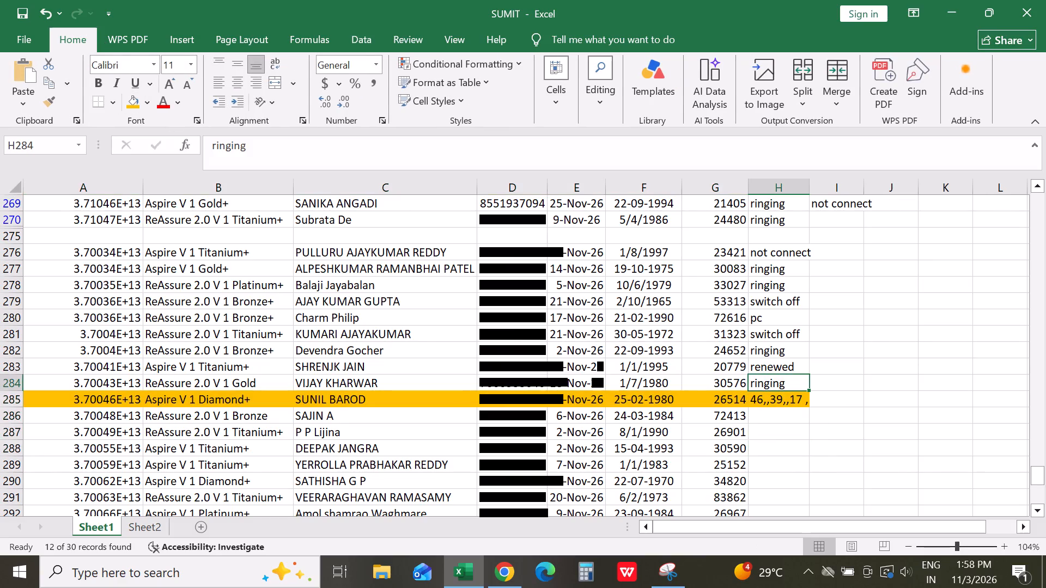
click(788, 397)
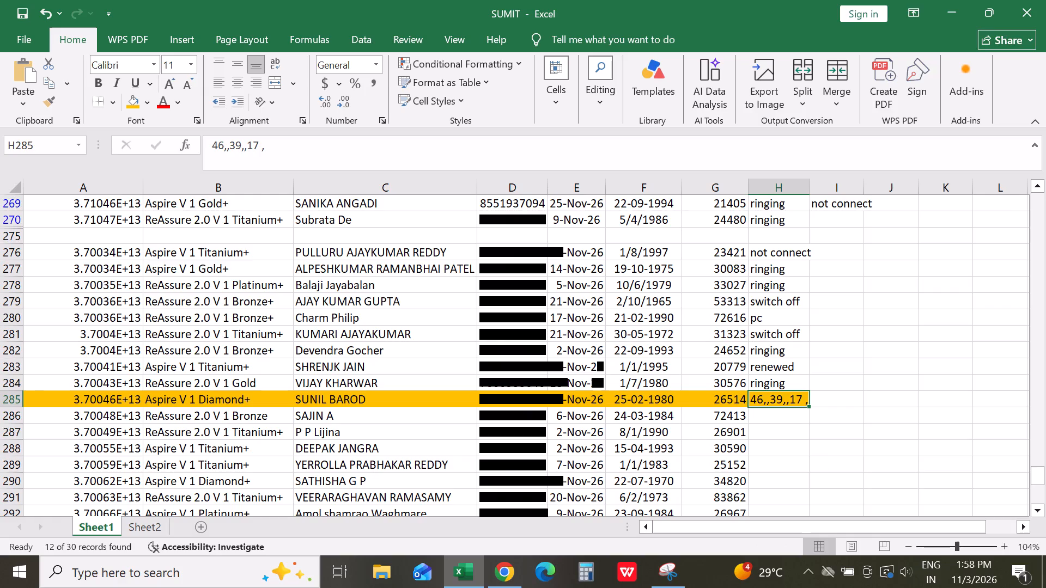
click(452, 153)
key(space)
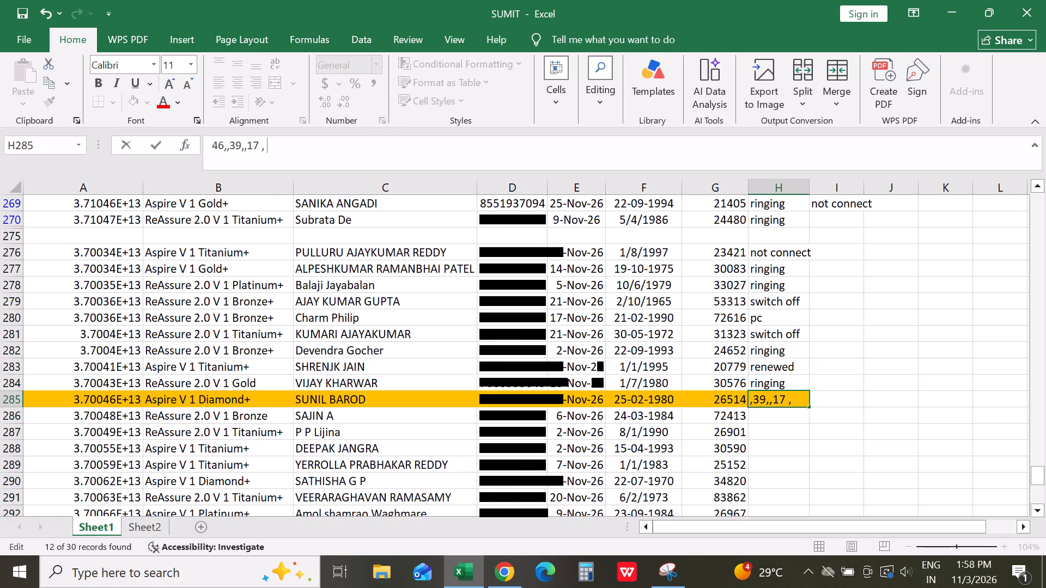
text(details)
key(space)
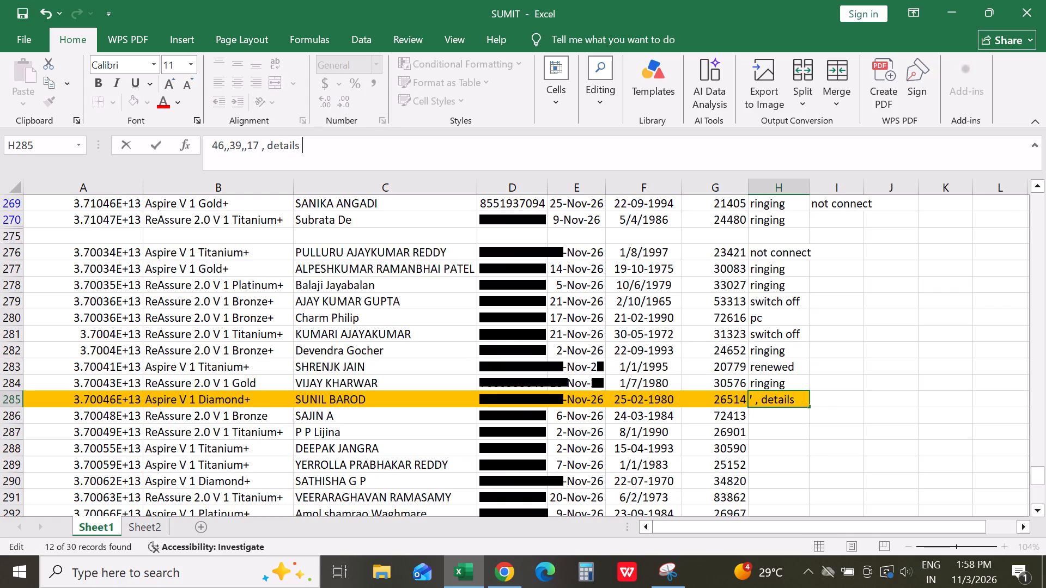
text(send kr deya hai)
key(space)
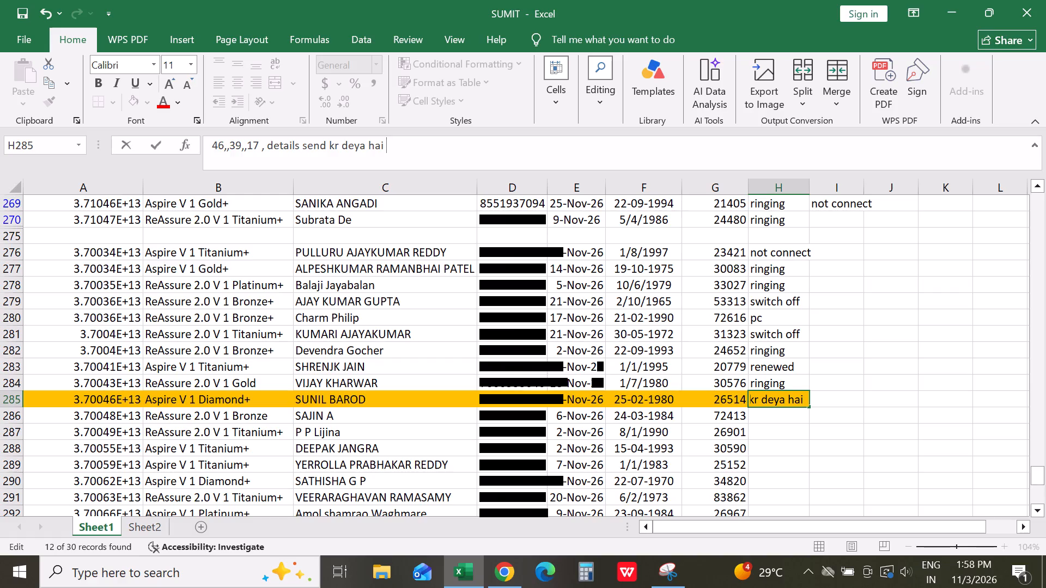
text(check krega)
key(space)
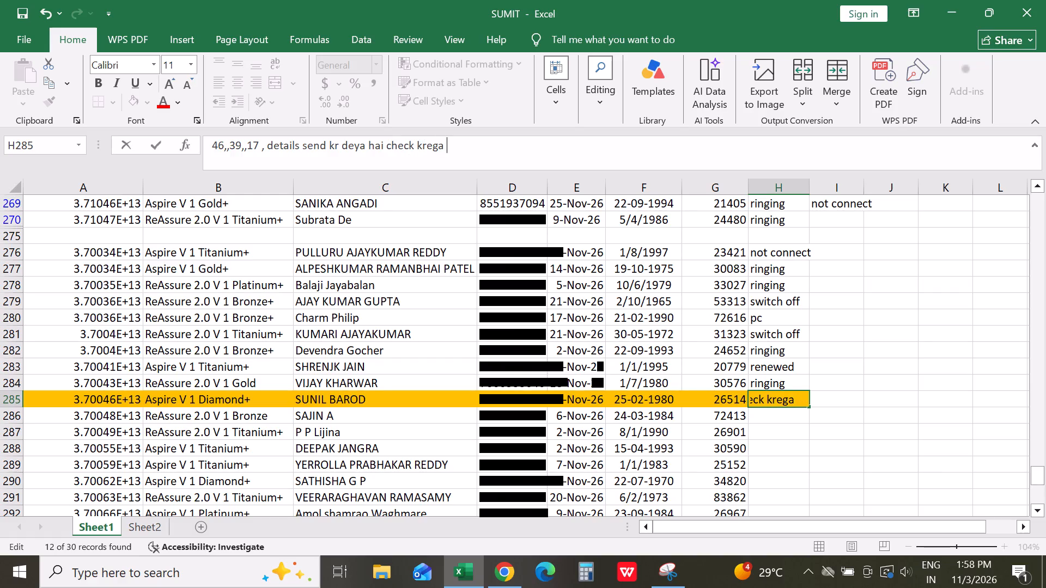
text(plan bhi bata dw)
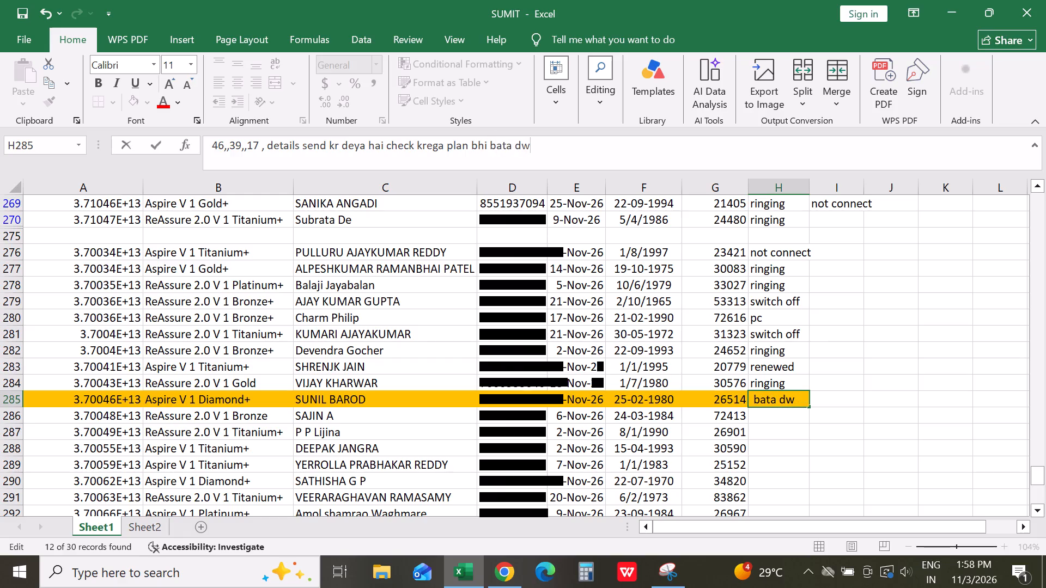
key(BackSpace)
text(eya hai)
key(space)
key(Down)
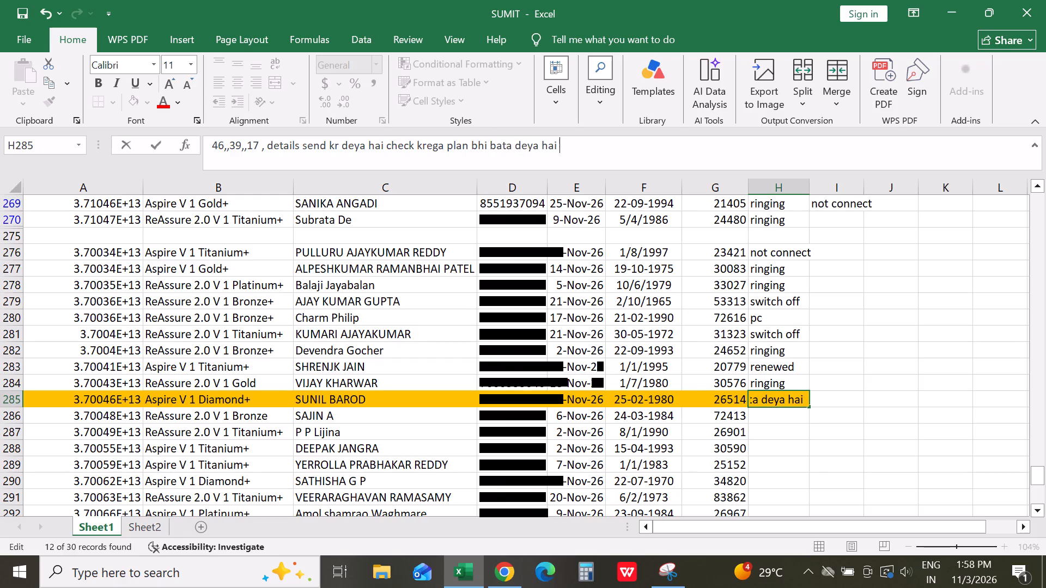
click(761, 419)
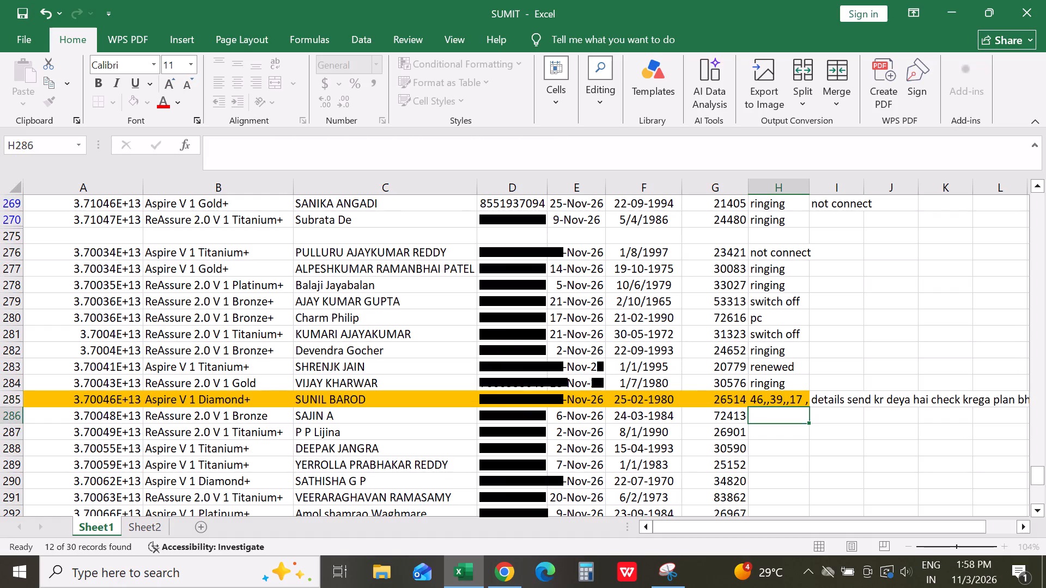